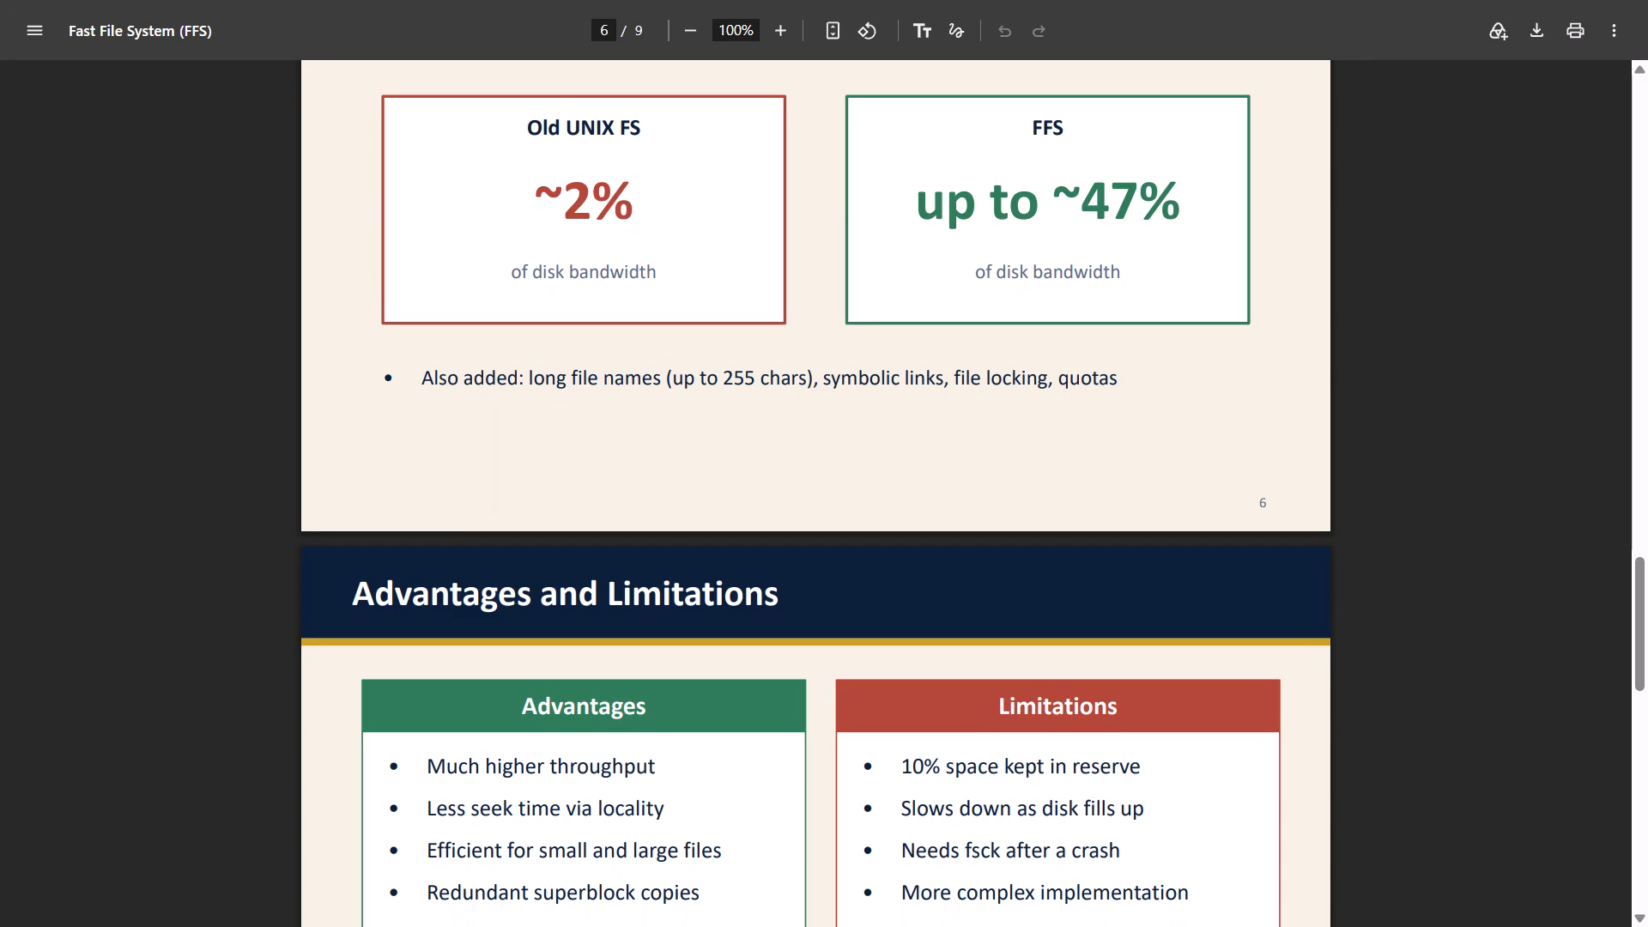
Continue reading the Fast File System slides from the disk bandwidth comparison to the Advantages and Limitations slide.
{"action": "scroll", "coordinate": [703, 291], "scroll_direction": "down", "scroll_amount": 1}
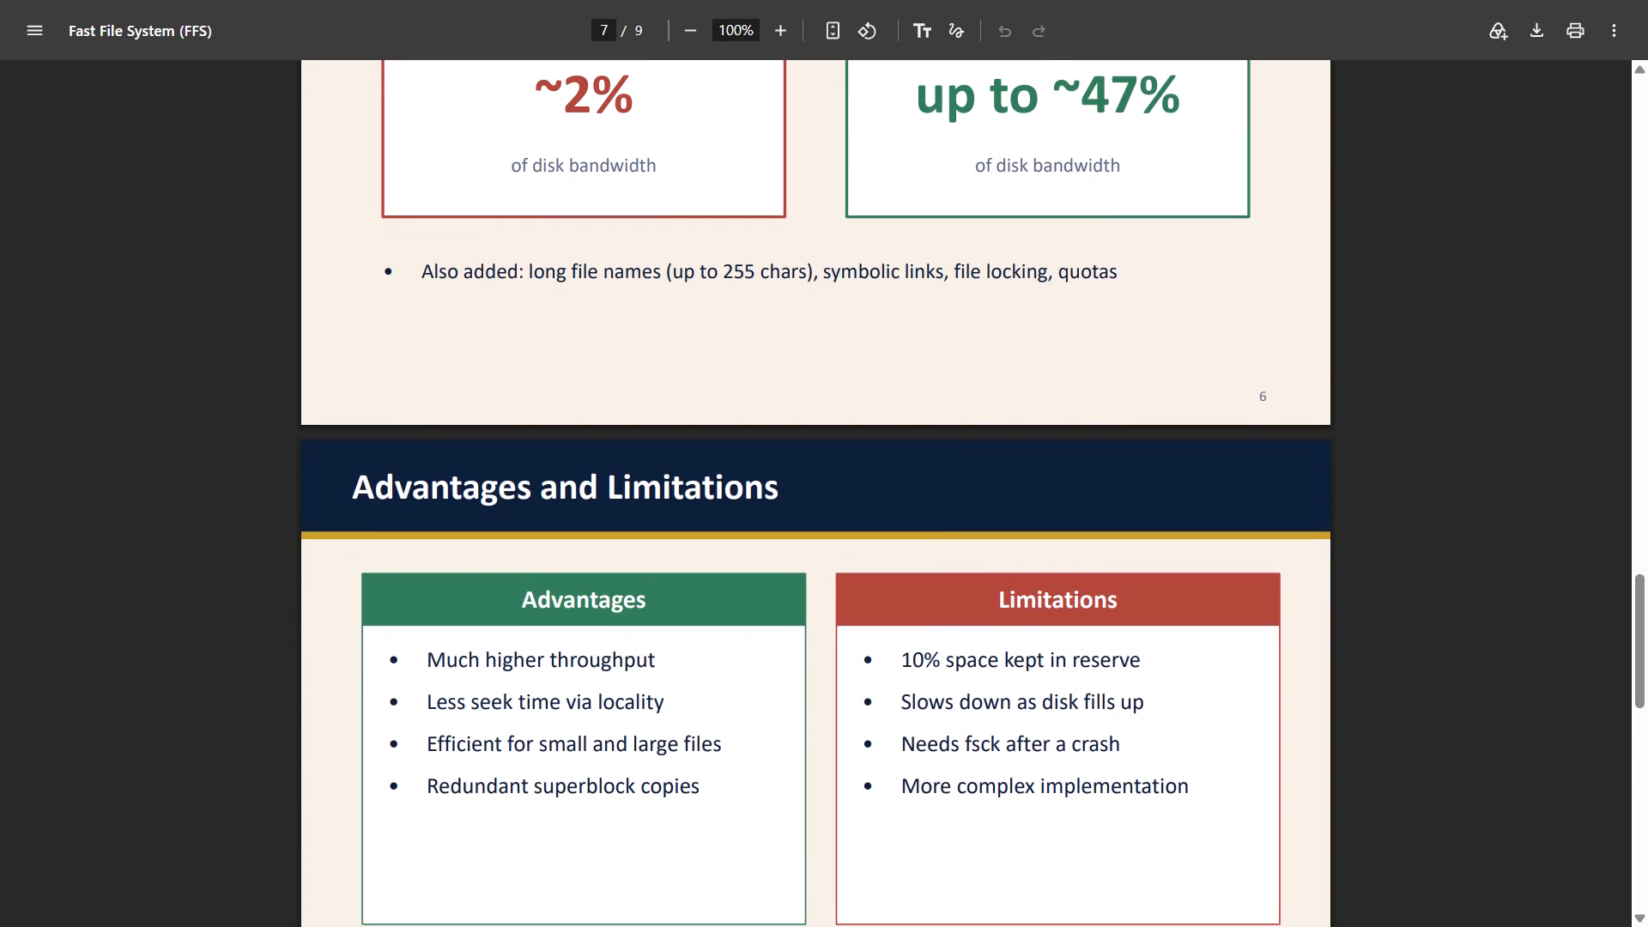
{"action": "scroll", "coordinate": [703, 291], "scroll_direction": "down", "scroll_amount": 1}
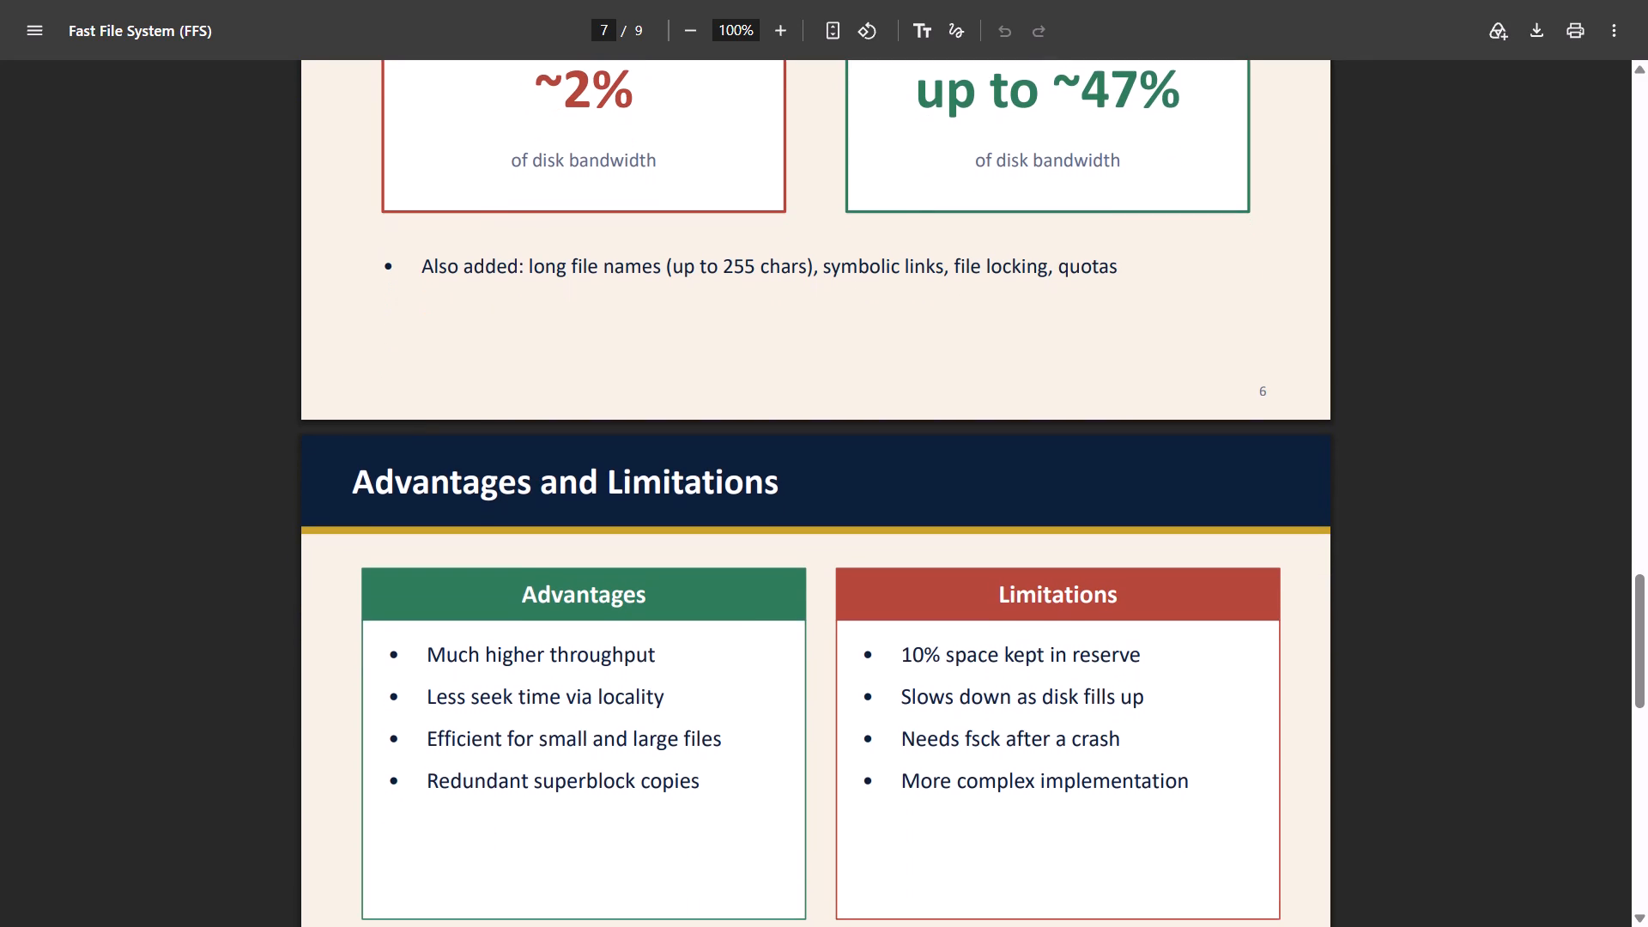
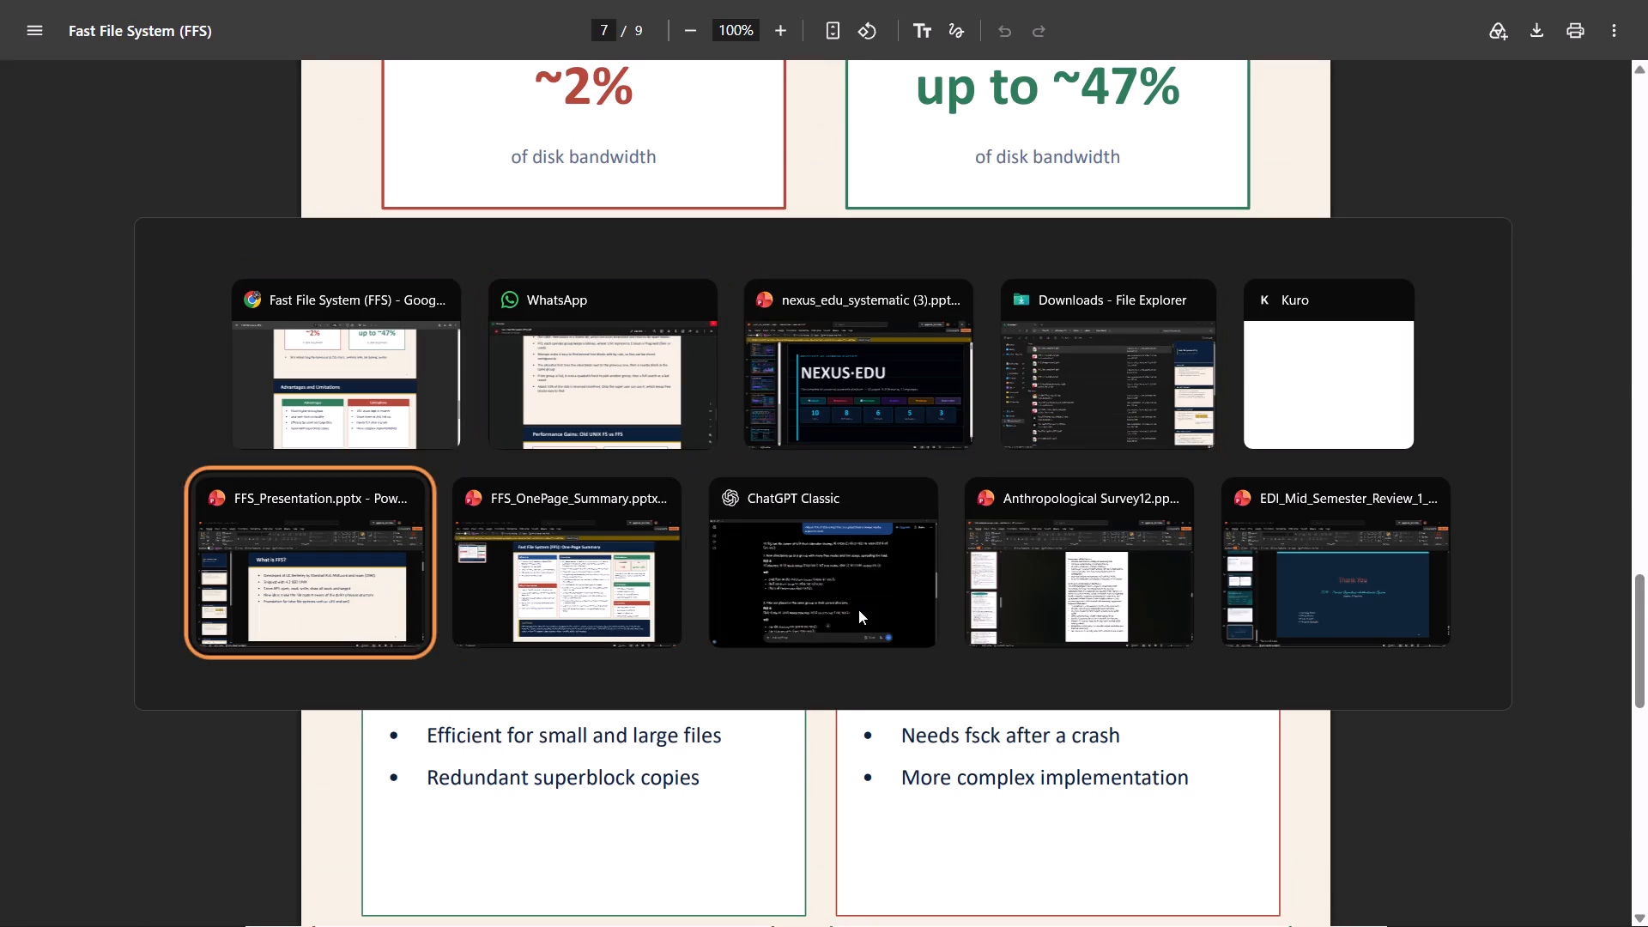
Switch to the EDI_Mid_Semester_Review_1_FINAL (1) presentation and open FFS_OnePage_Summary.pptx from the recent files.
{"action": "scroll", "coordinate": [109, 797], "scroll_direction": "down", "scroll_amount": 3}
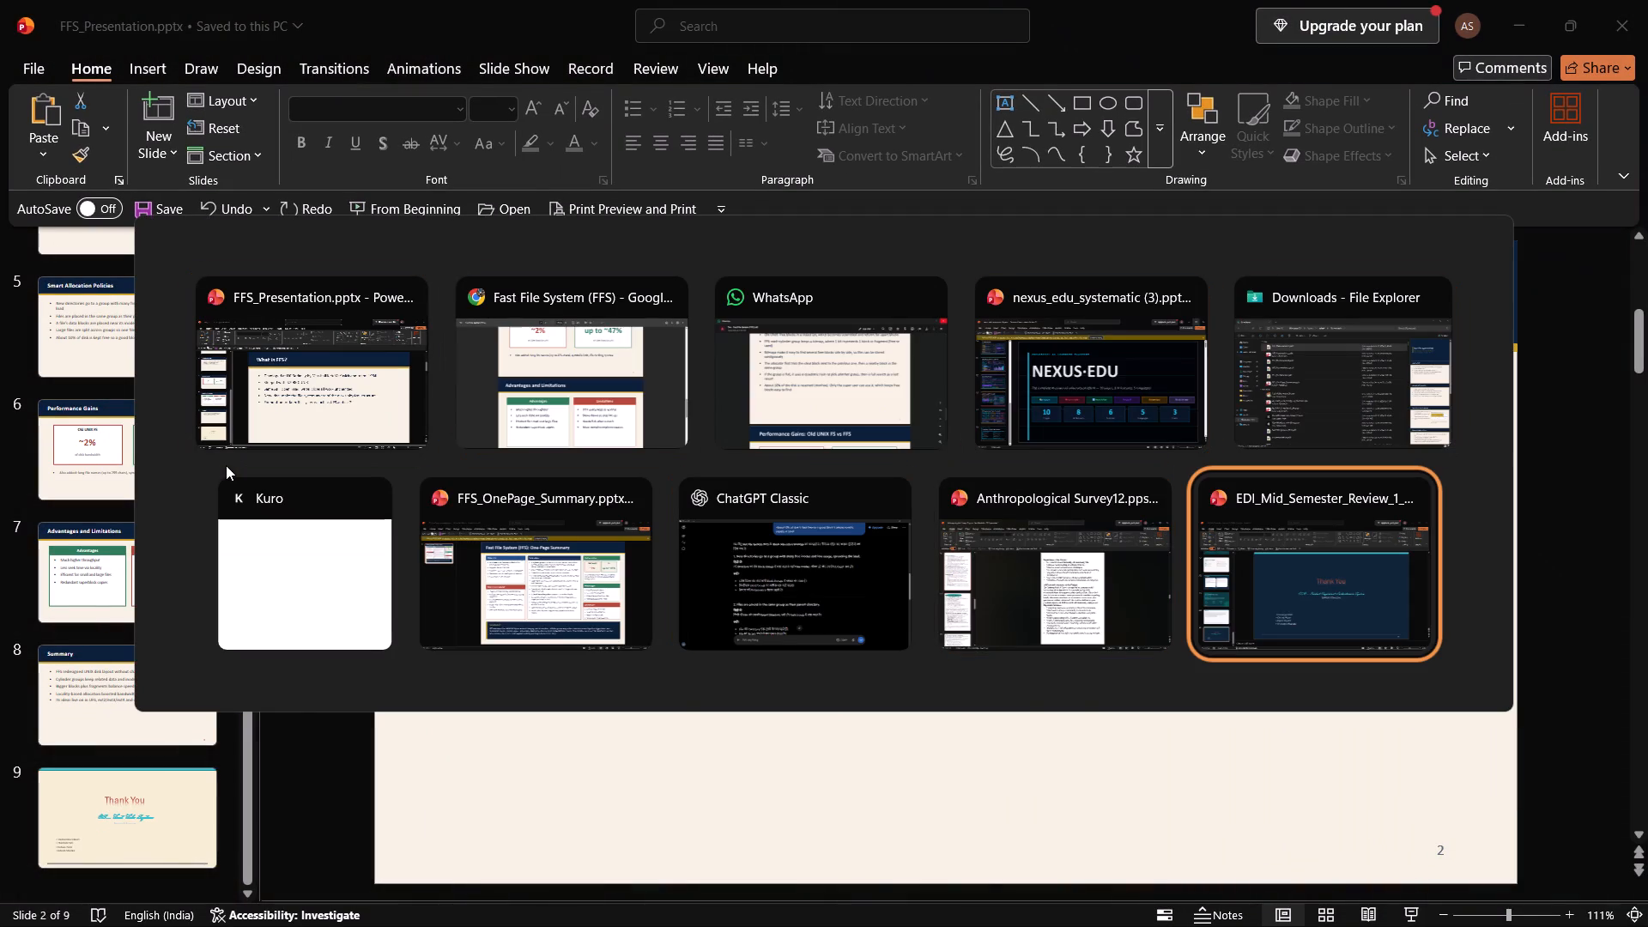
{"action": "left_click", "coordinate": [18, 83]}
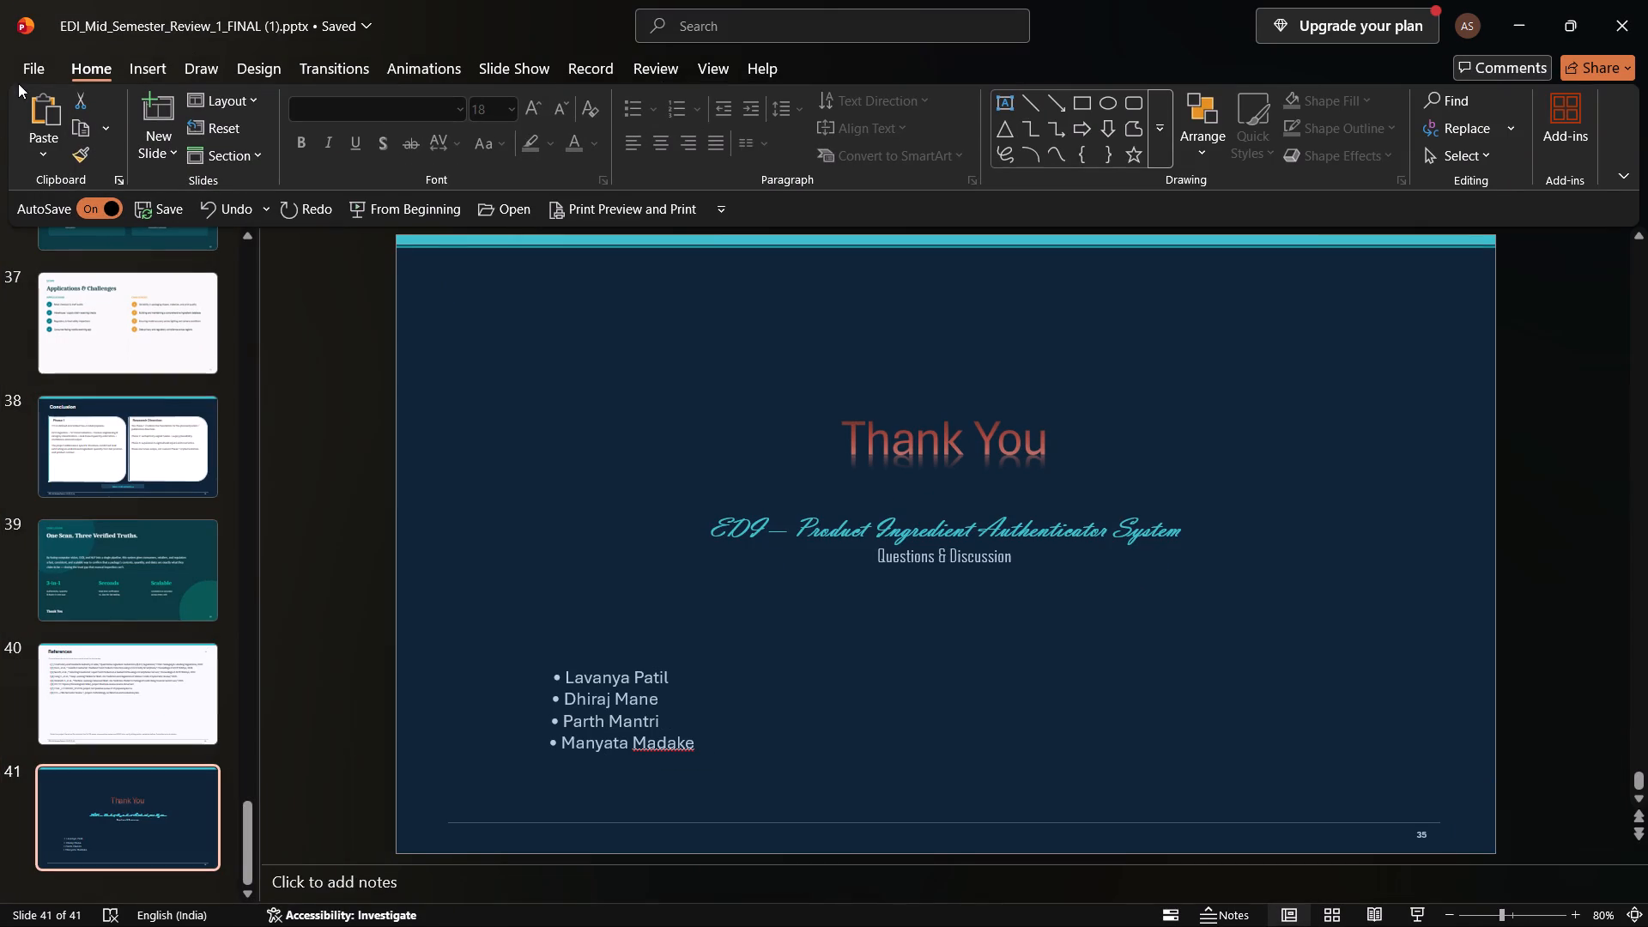
{"action": "scroll", "coordinate": [342, 702], "scroll_direction": "down", "scroll_amount": 1}
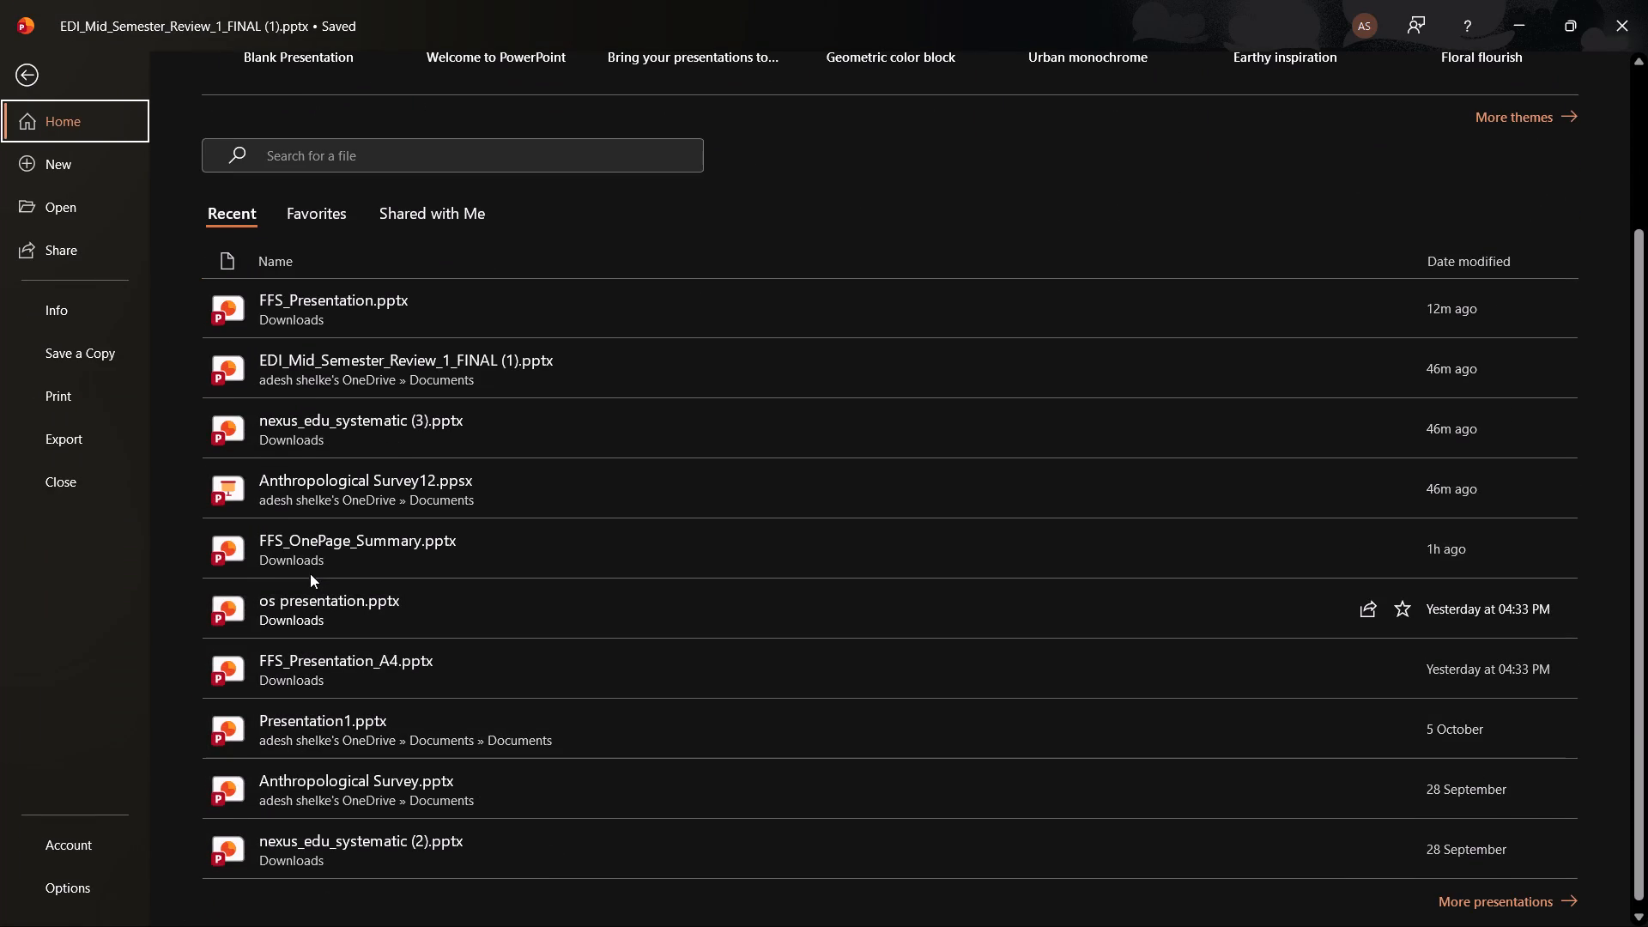
{"action": "double_click", "coordinate": [300, 558]}
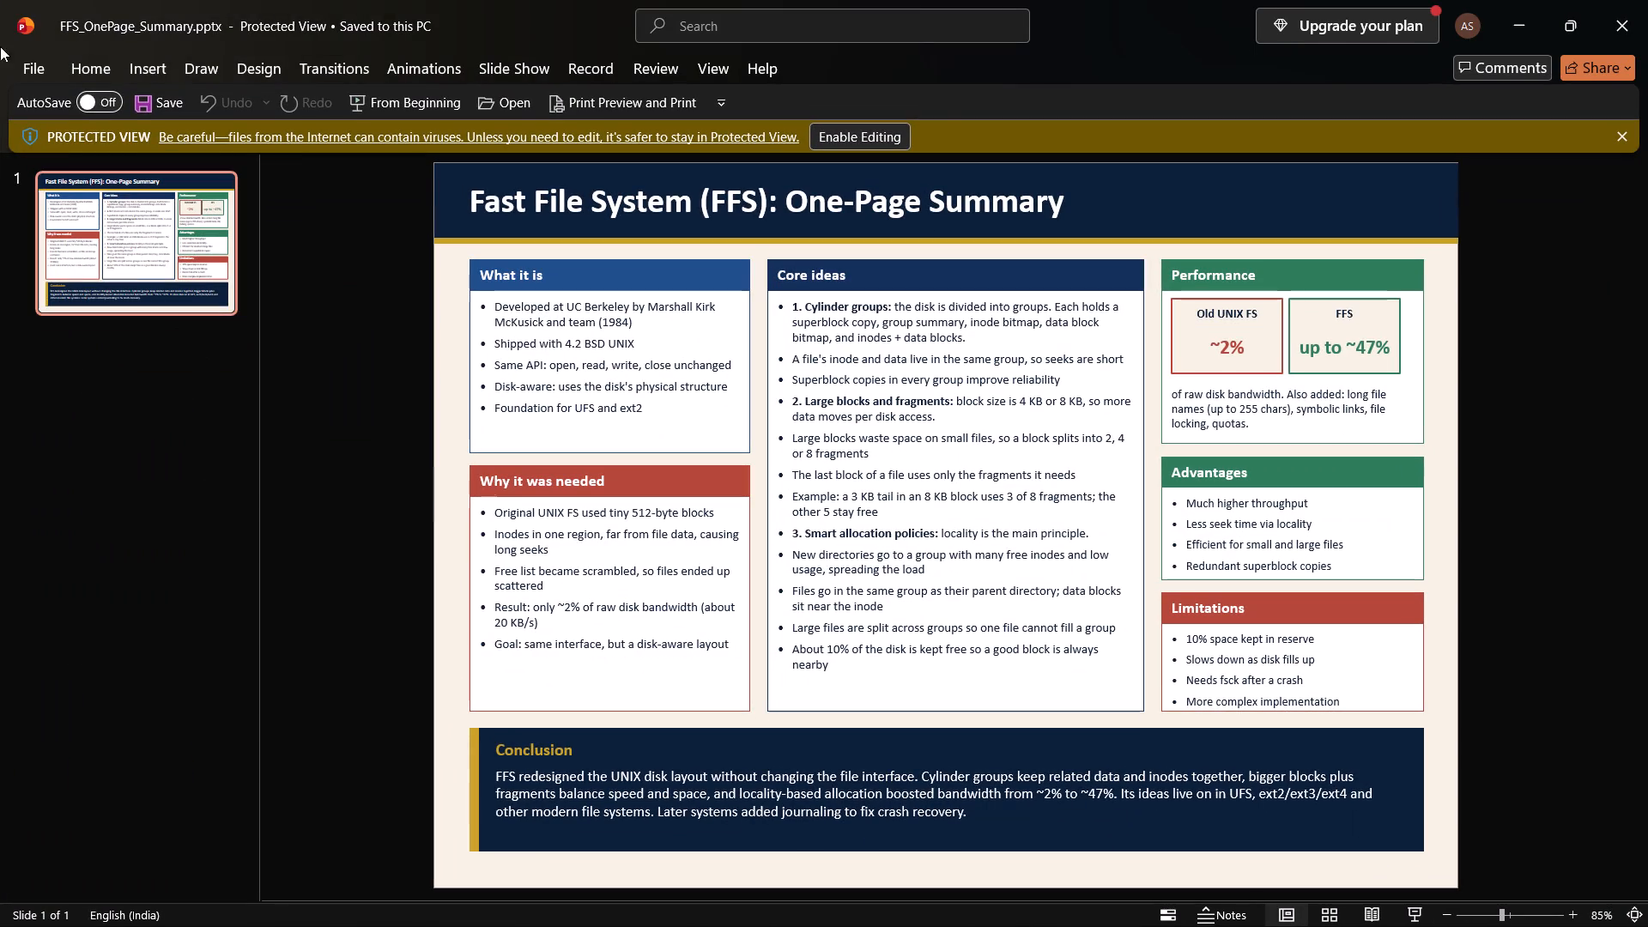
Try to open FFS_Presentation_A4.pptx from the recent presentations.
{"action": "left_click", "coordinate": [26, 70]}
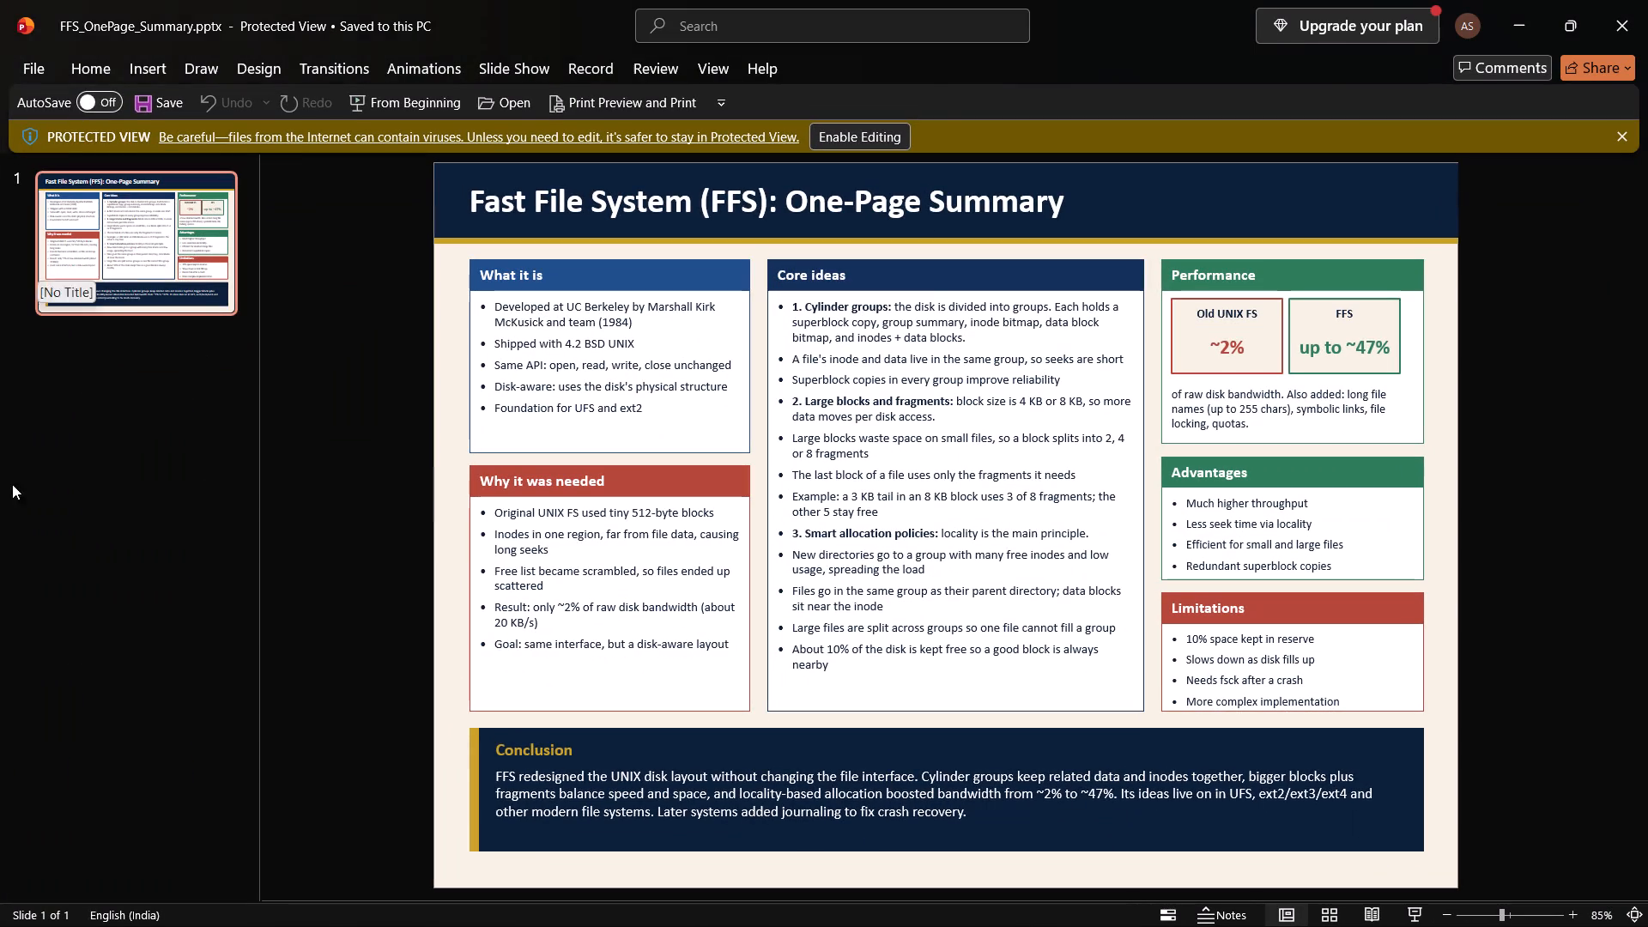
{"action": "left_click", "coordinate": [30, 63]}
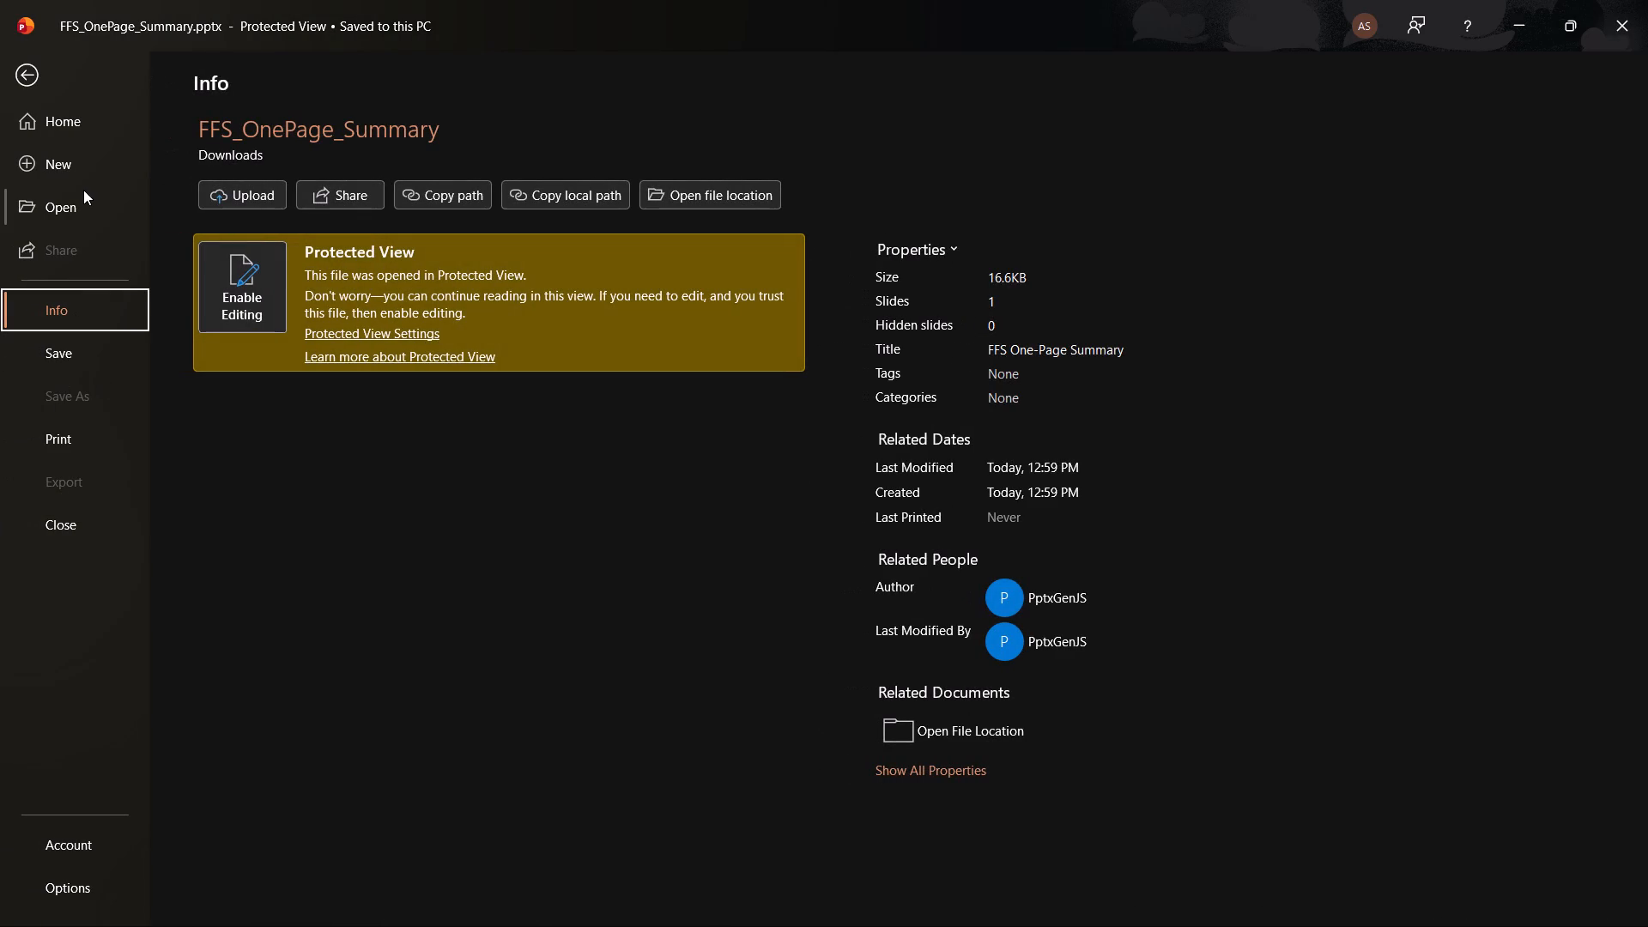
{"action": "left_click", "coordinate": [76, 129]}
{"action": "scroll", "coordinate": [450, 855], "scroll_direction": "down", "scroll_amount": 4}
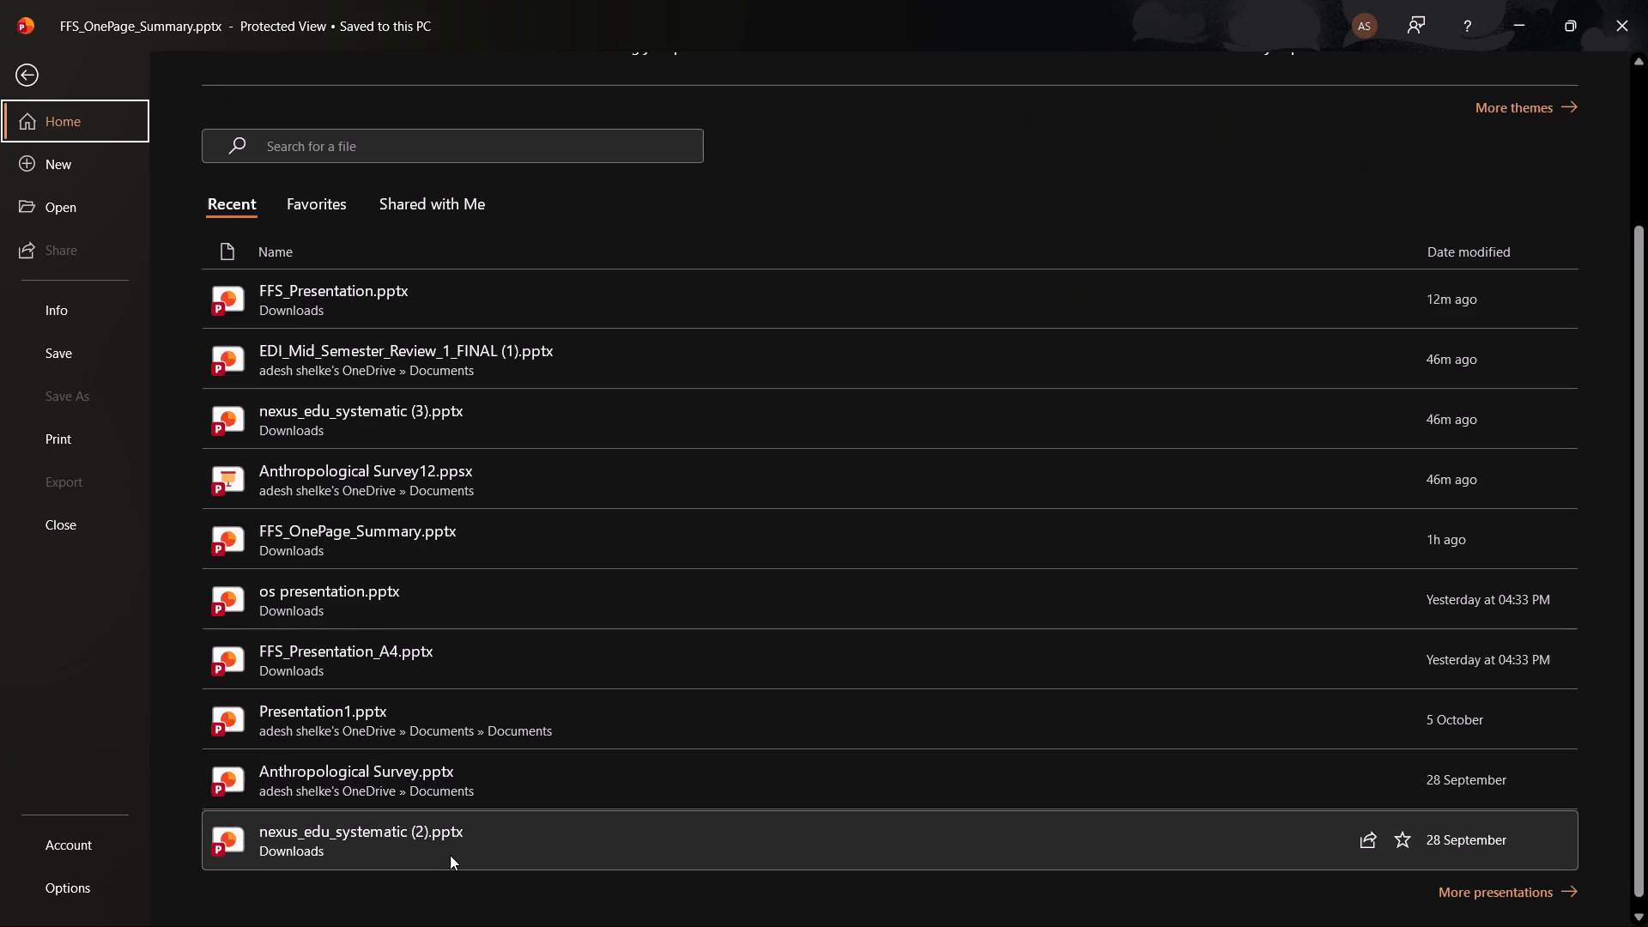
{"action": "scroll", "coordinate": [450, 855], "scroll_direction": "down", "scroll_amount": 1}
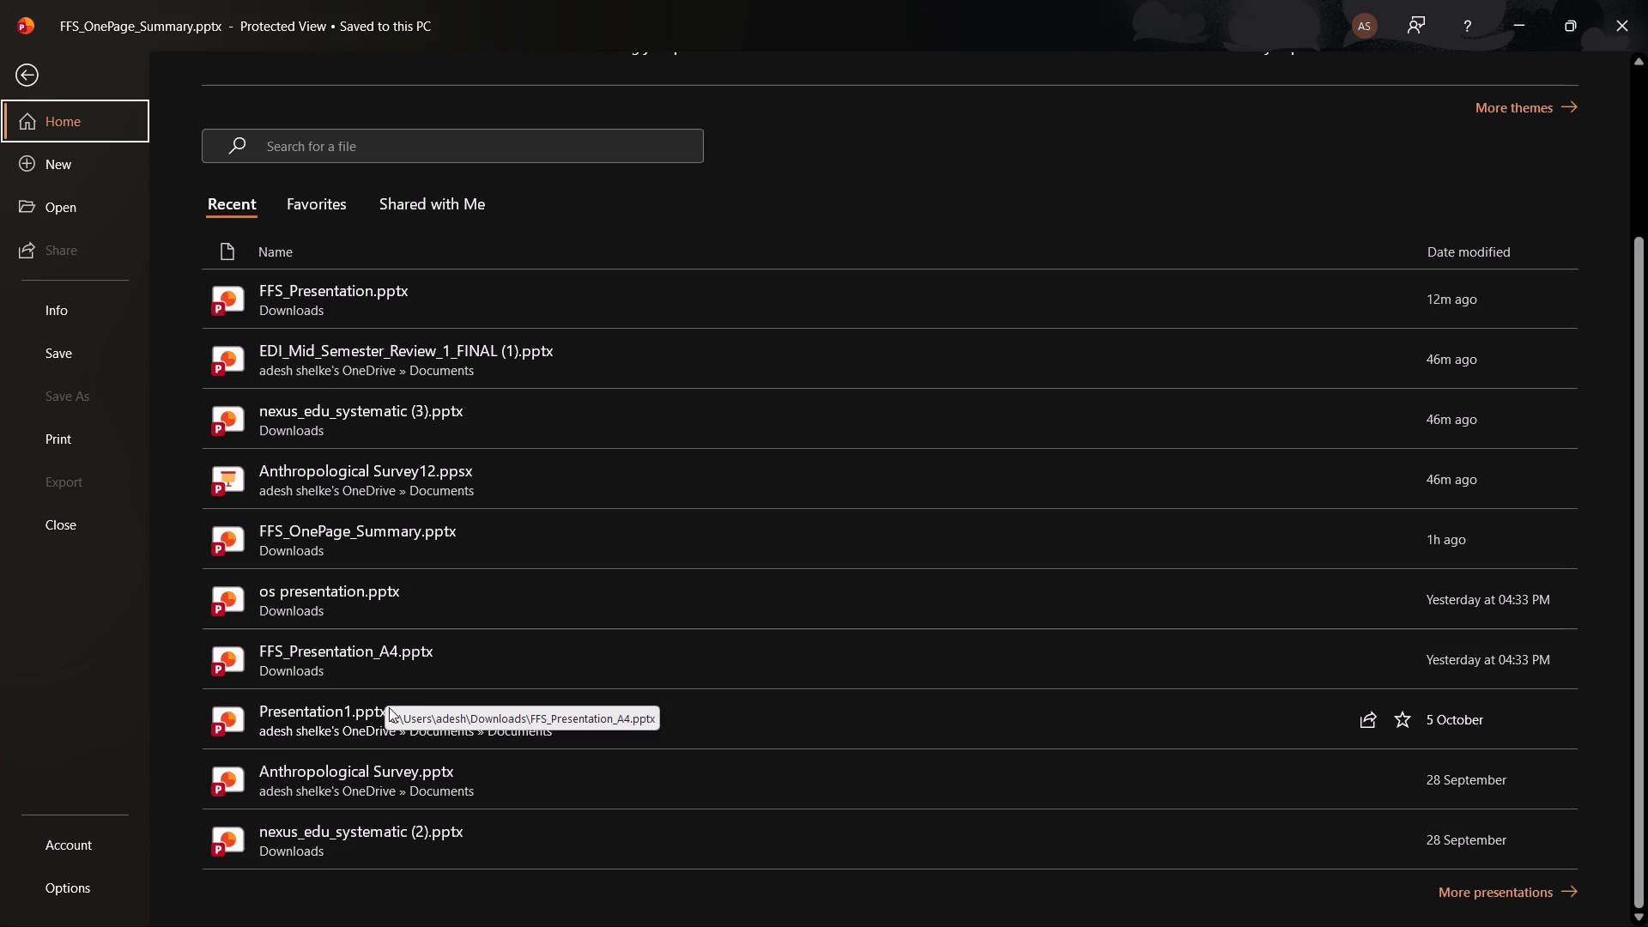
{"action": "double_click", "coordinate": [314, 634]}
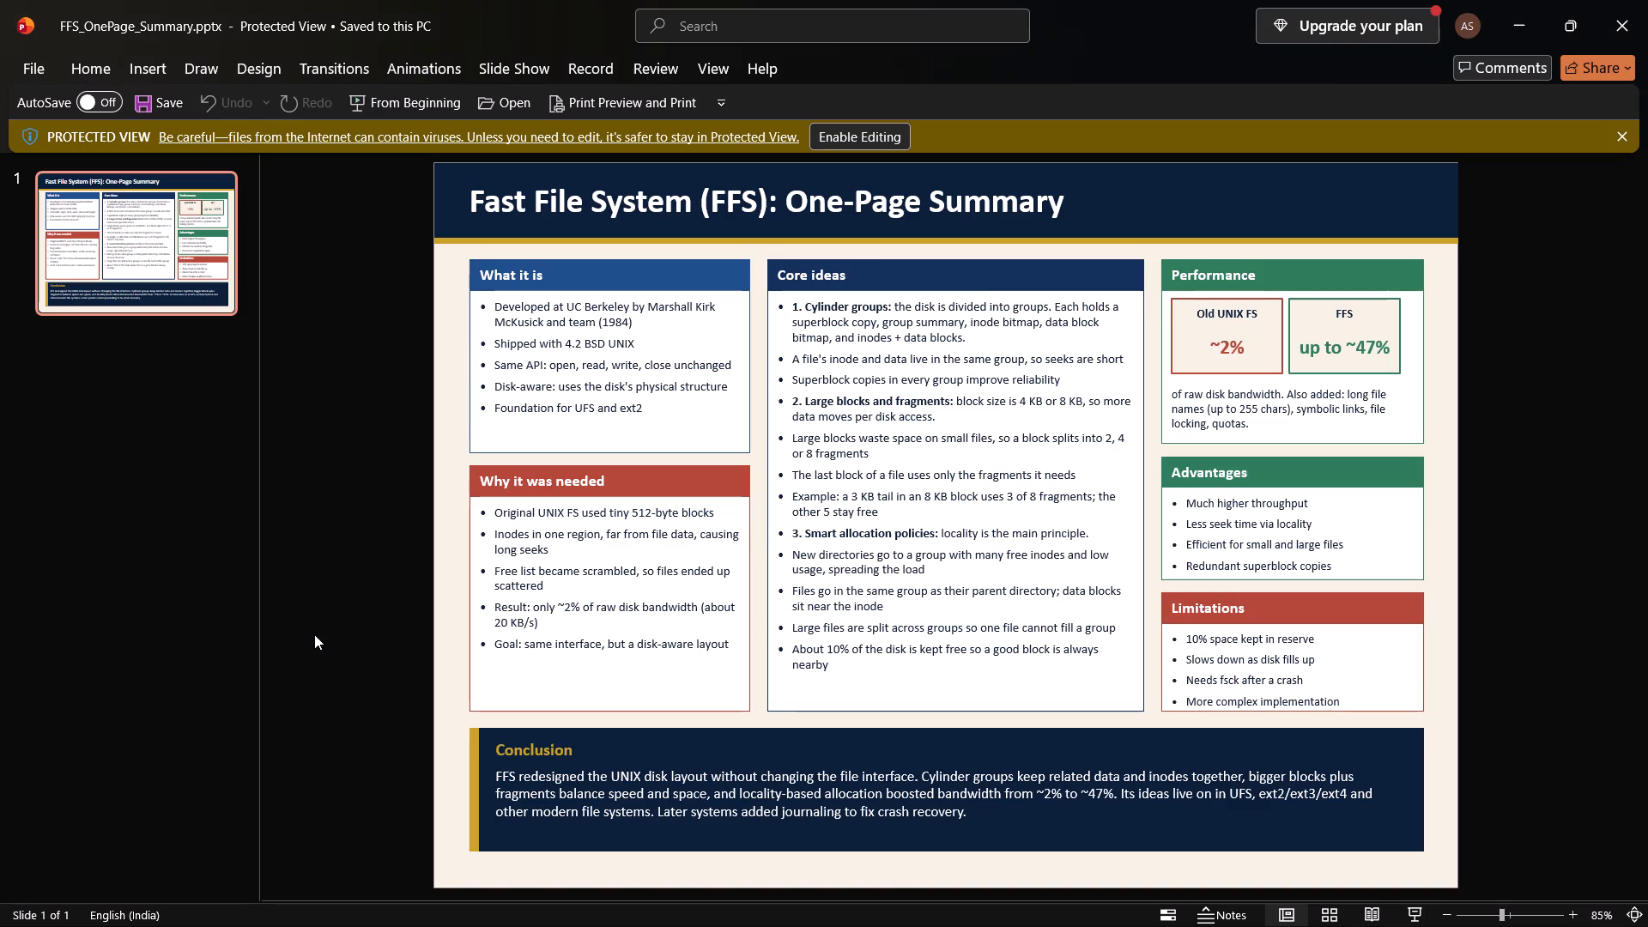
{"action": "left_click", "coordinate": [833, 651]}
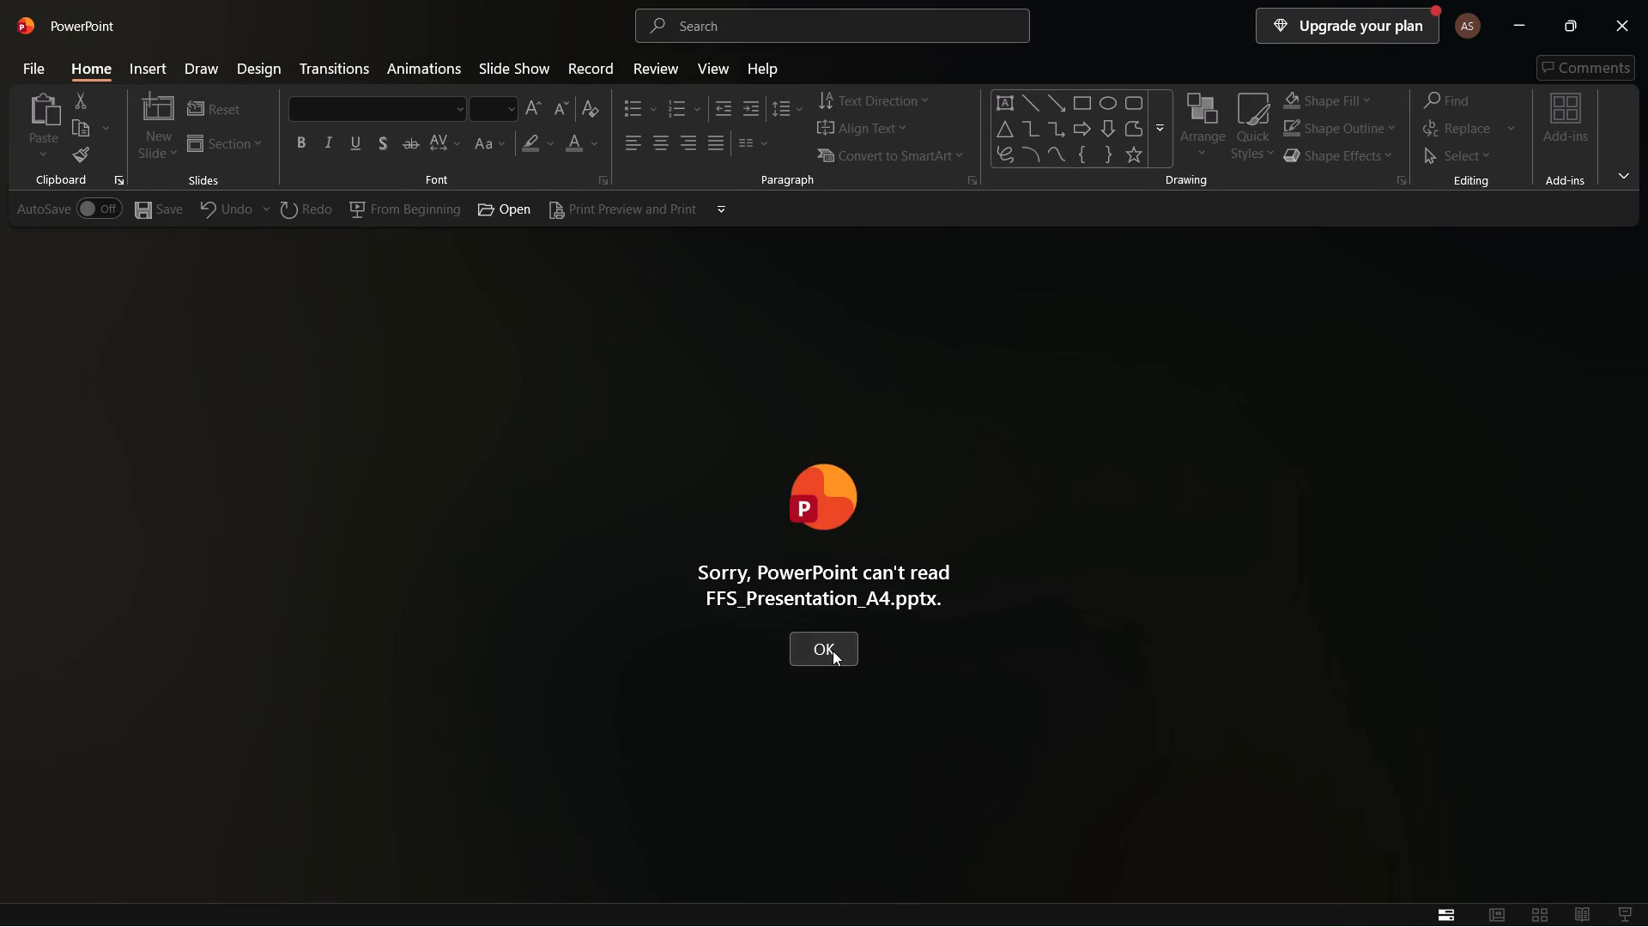
Open the recent file FFS_Presentation.pptx and look through its slides.
{"action": "left_click", "coordinate": [28, 79]}
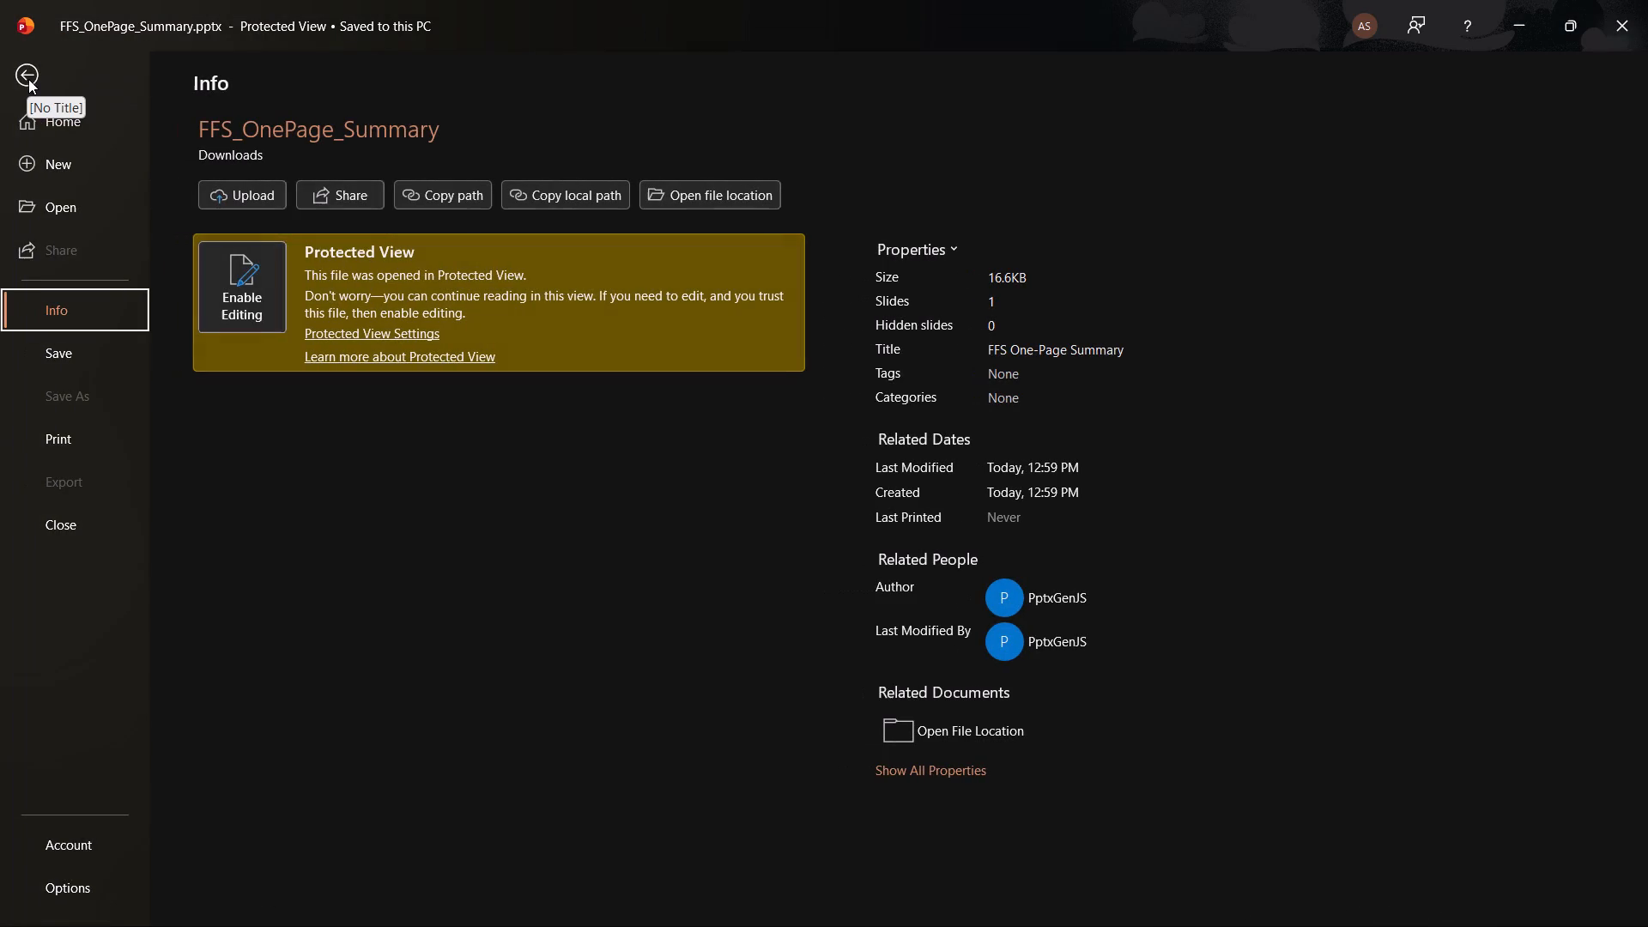
{"action": "left_click", "coordinate": [72, 127]}
{"action": "scroll", "coordinate": [362, 613], "scroll_direction": "down", "scroll_amount": 2}
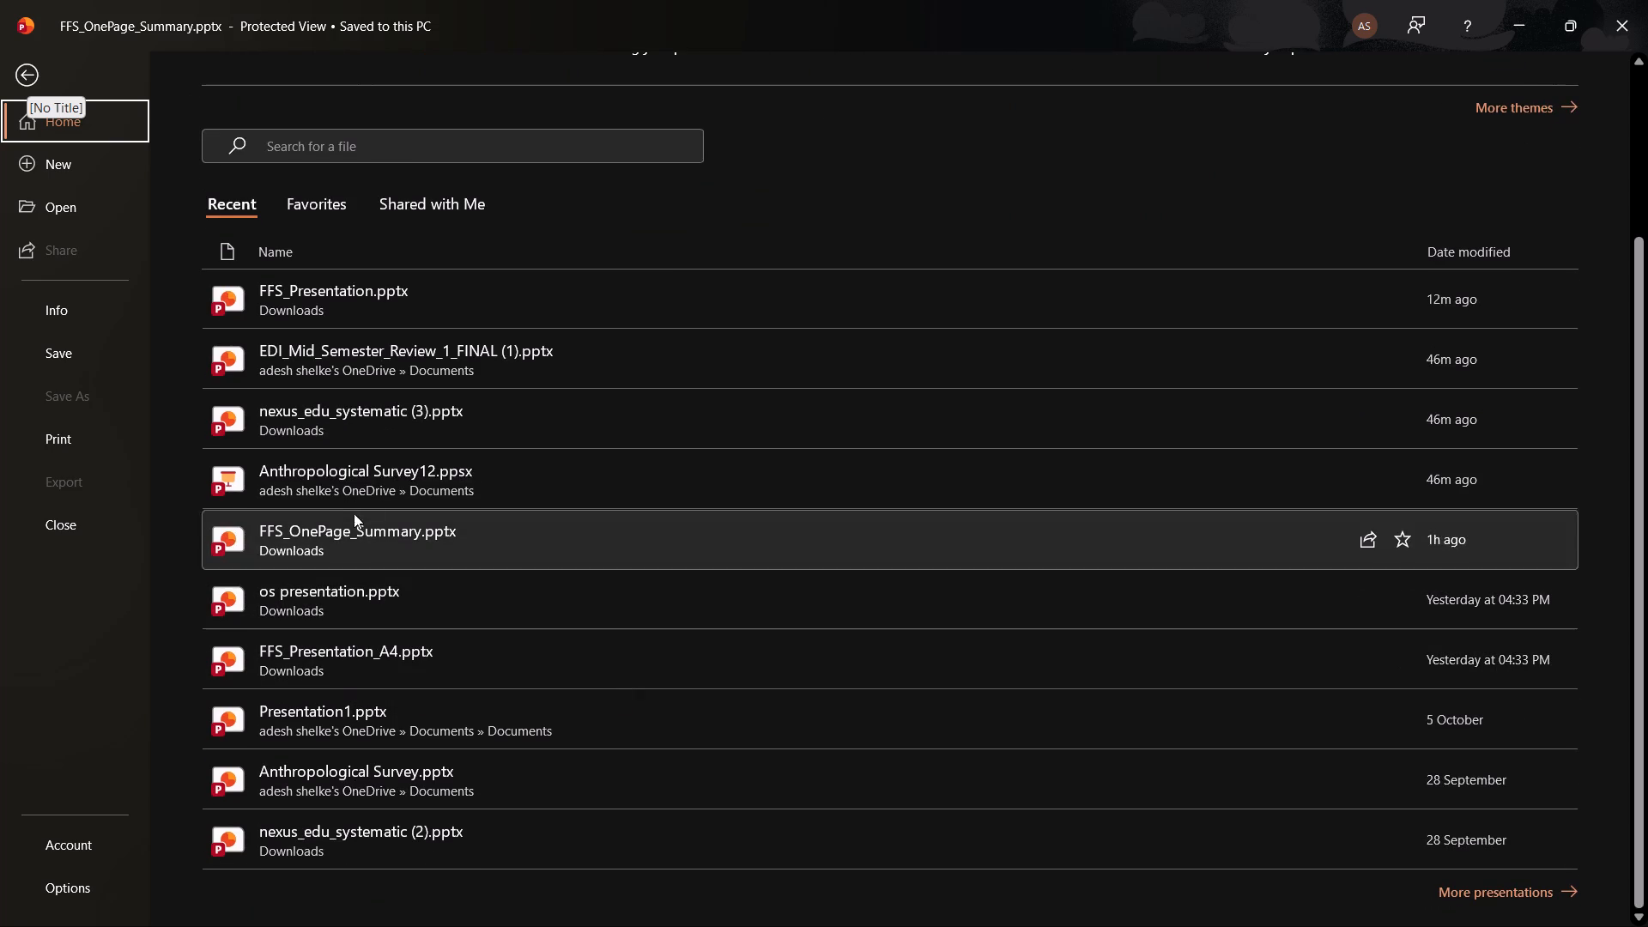
{"action": "double_click", "coordinate": [336, 321]}
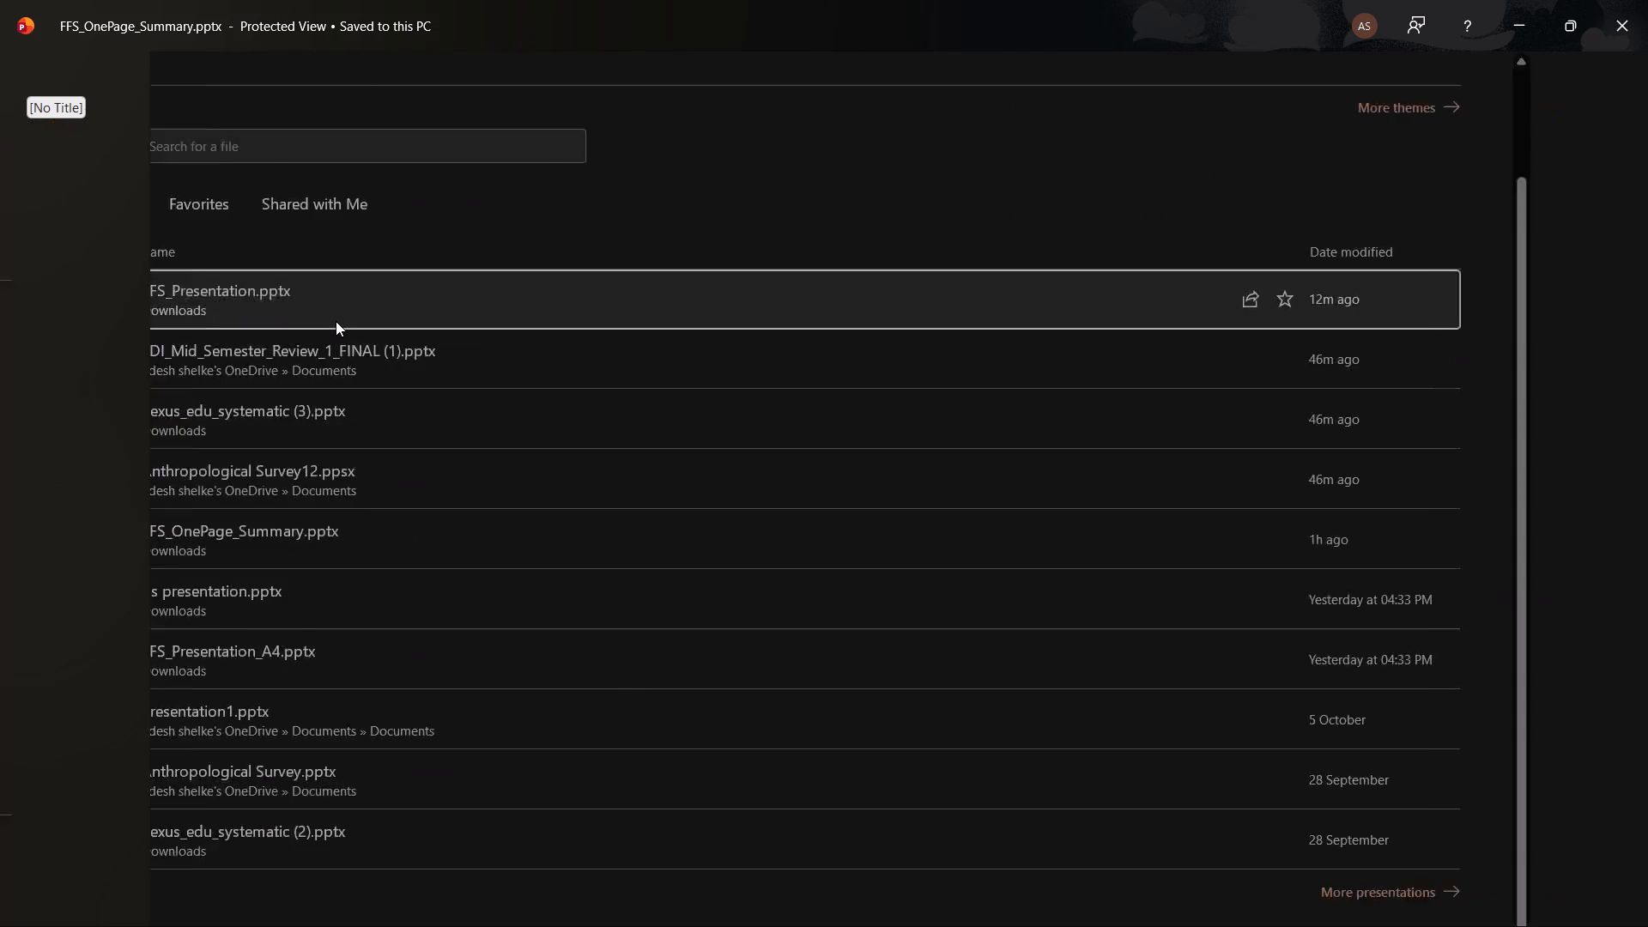
{"action": "scroll", "coordinate": [621, 640], "scroll_direction": "down", "scroll_amount": 5}
{"action": "scroll", "coordinate": [621, 640], "scroll_direction": "up", "scroll_amount": 1}
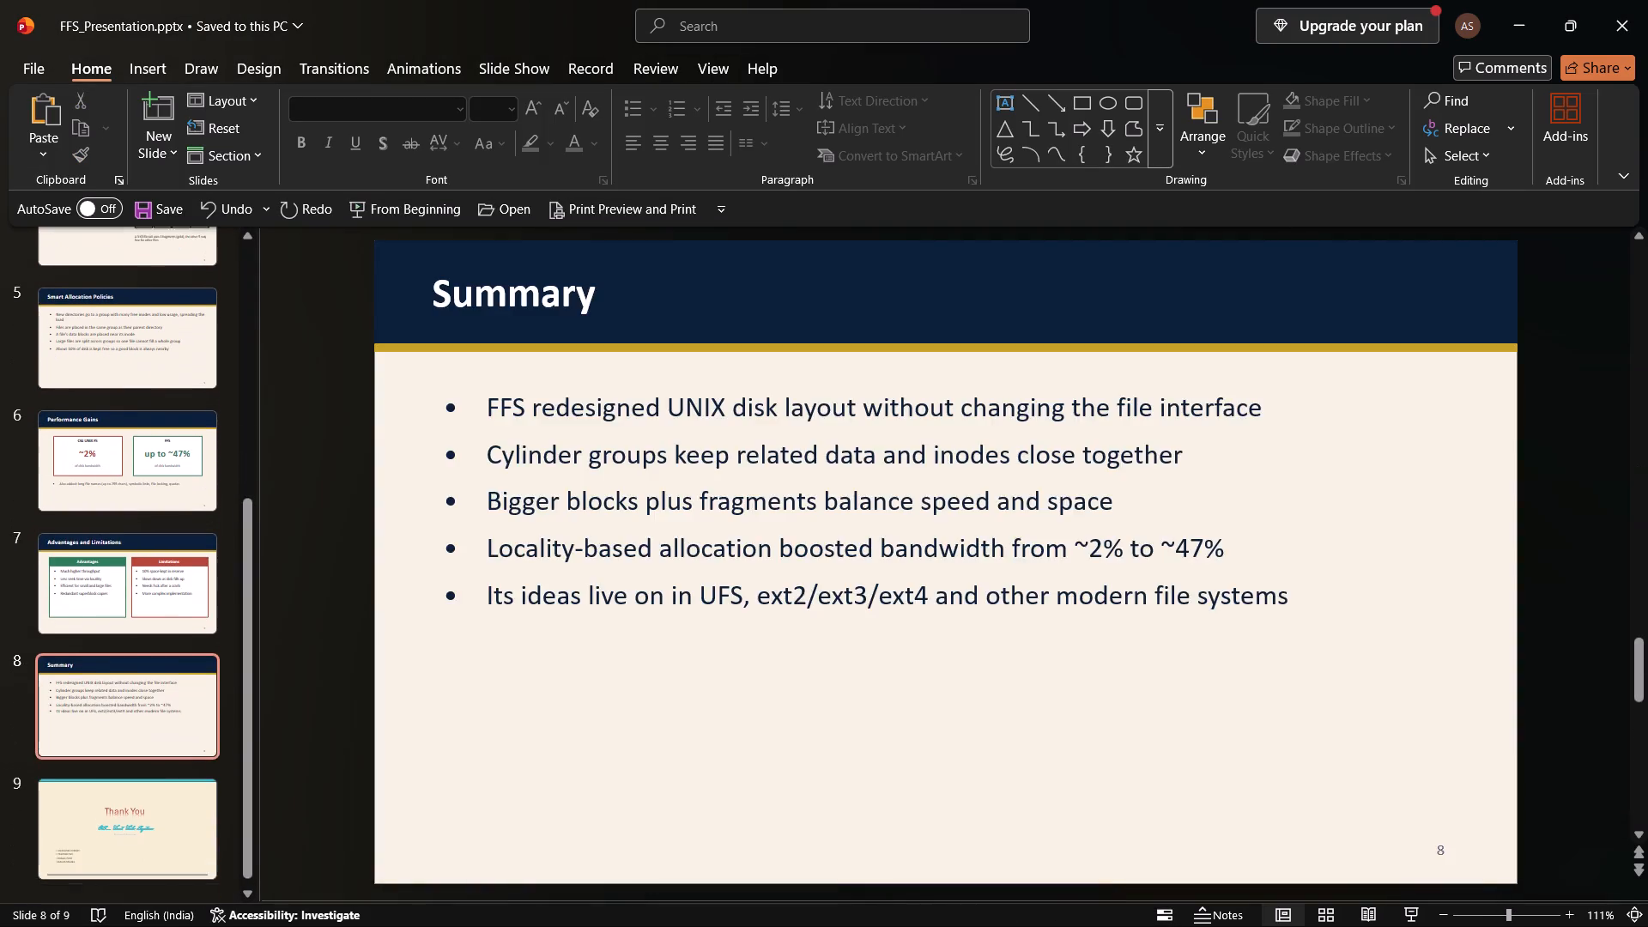
{"action": "scroll", "coordinate": [621, 640], "scroll_direction": "up", "scroll_amount": 1}
{"action": "scroll", "coordinate": [139, 541], "scroll_direction": "up", "scroll_amount": 4}
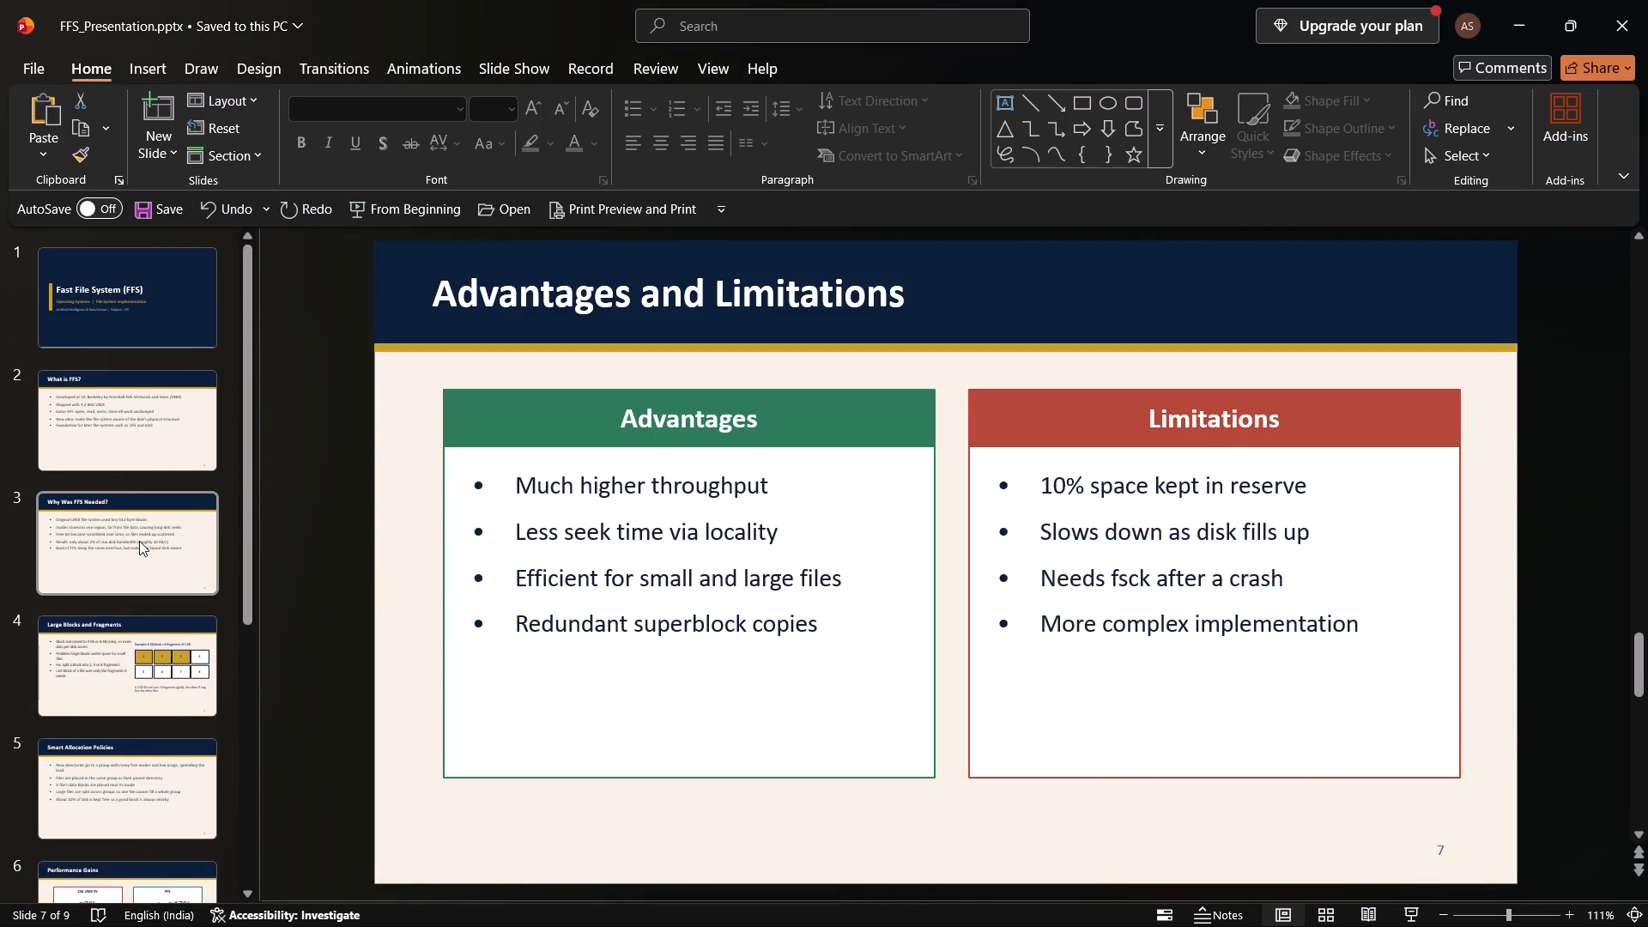
Open os presentation.pptx from the recent files and copy its slide 8, "Performance Gains: Old UNIX FS vs FFS".
{"action": "left_click", "coordinate": [34, 74]}
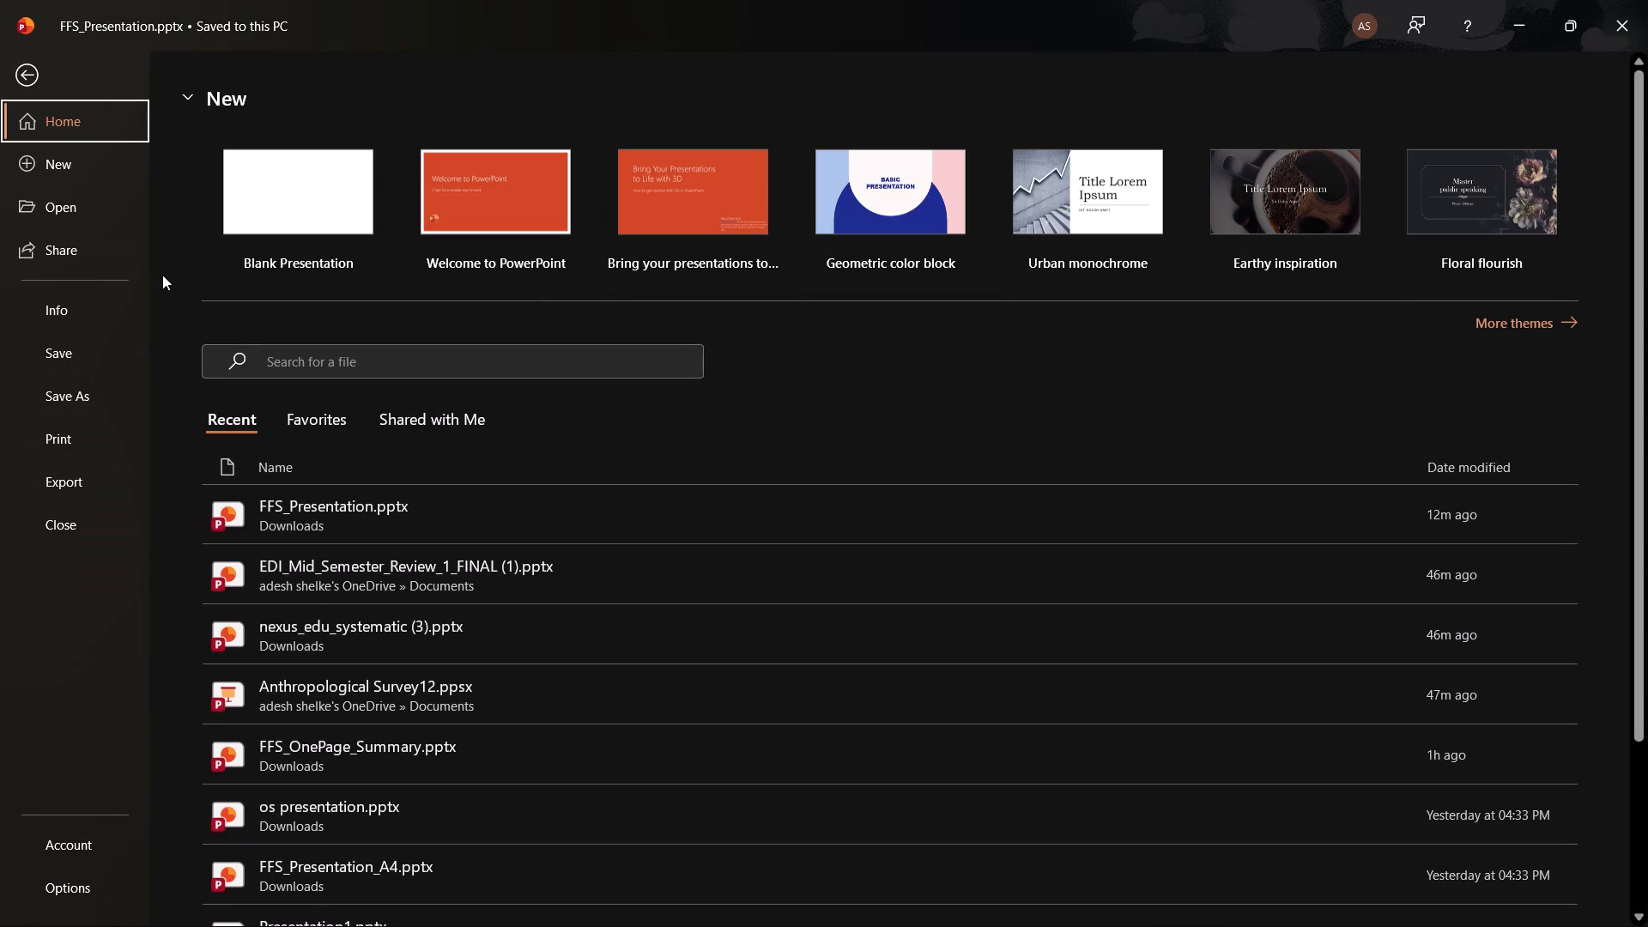
{"action": "double_click", "coordinate": [351, 838]}
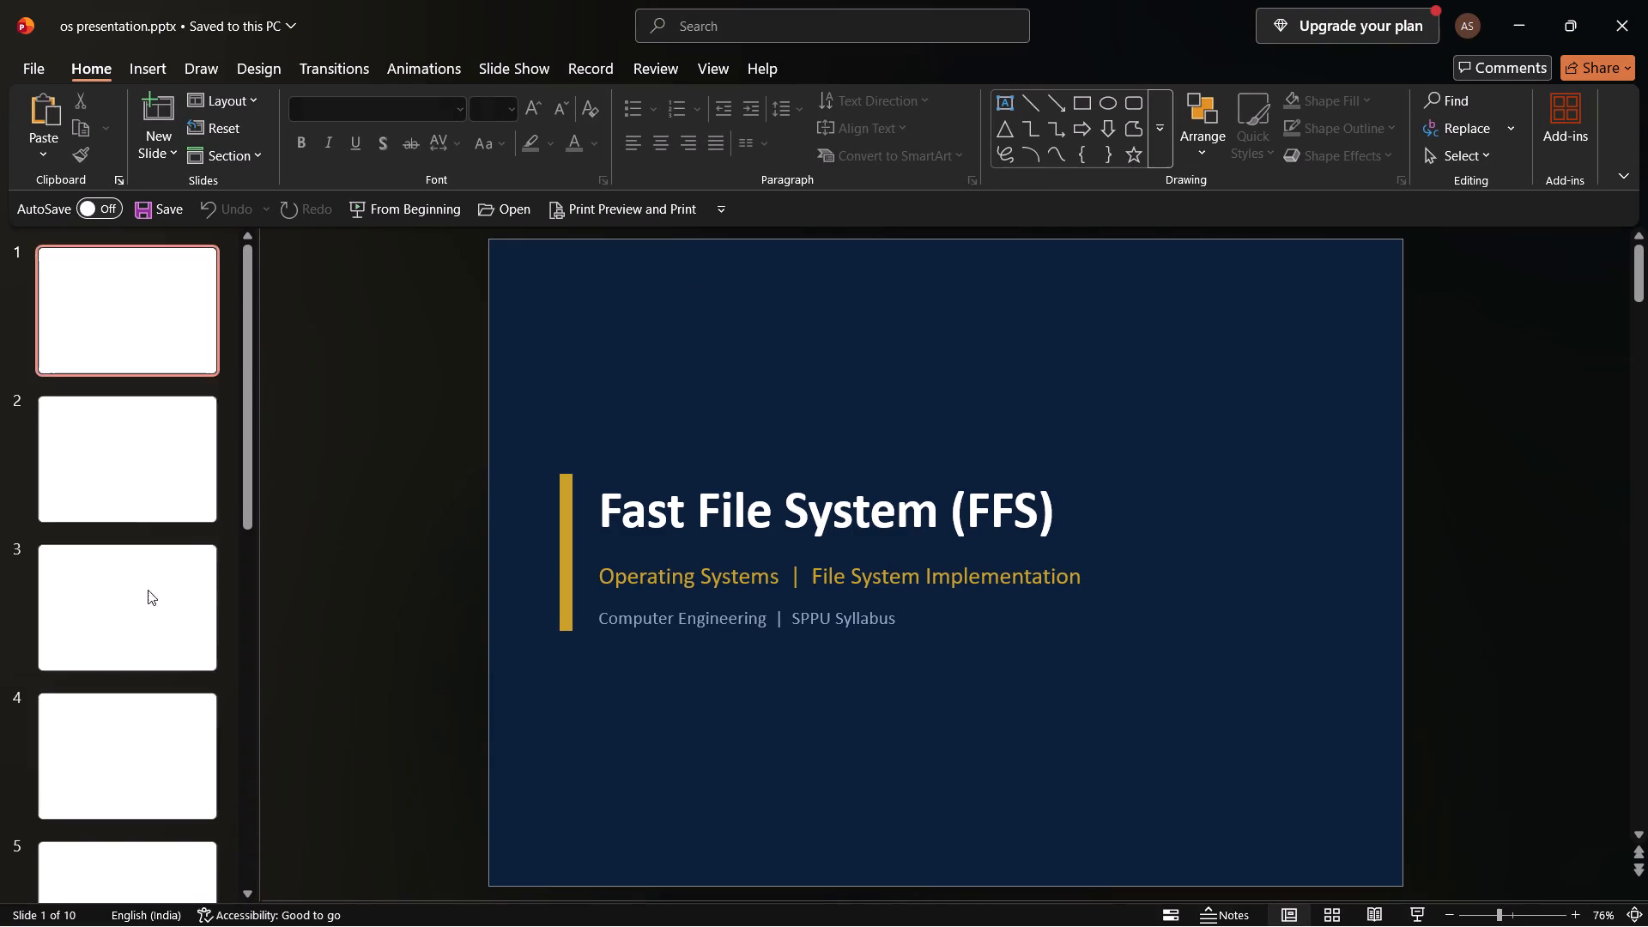
{"action": "scroll", "coordinate": [156, 669], "scroll_direction": "down", "scroll_amount": 1}
{"action": "left_click", "coordinate": [128, 735]}
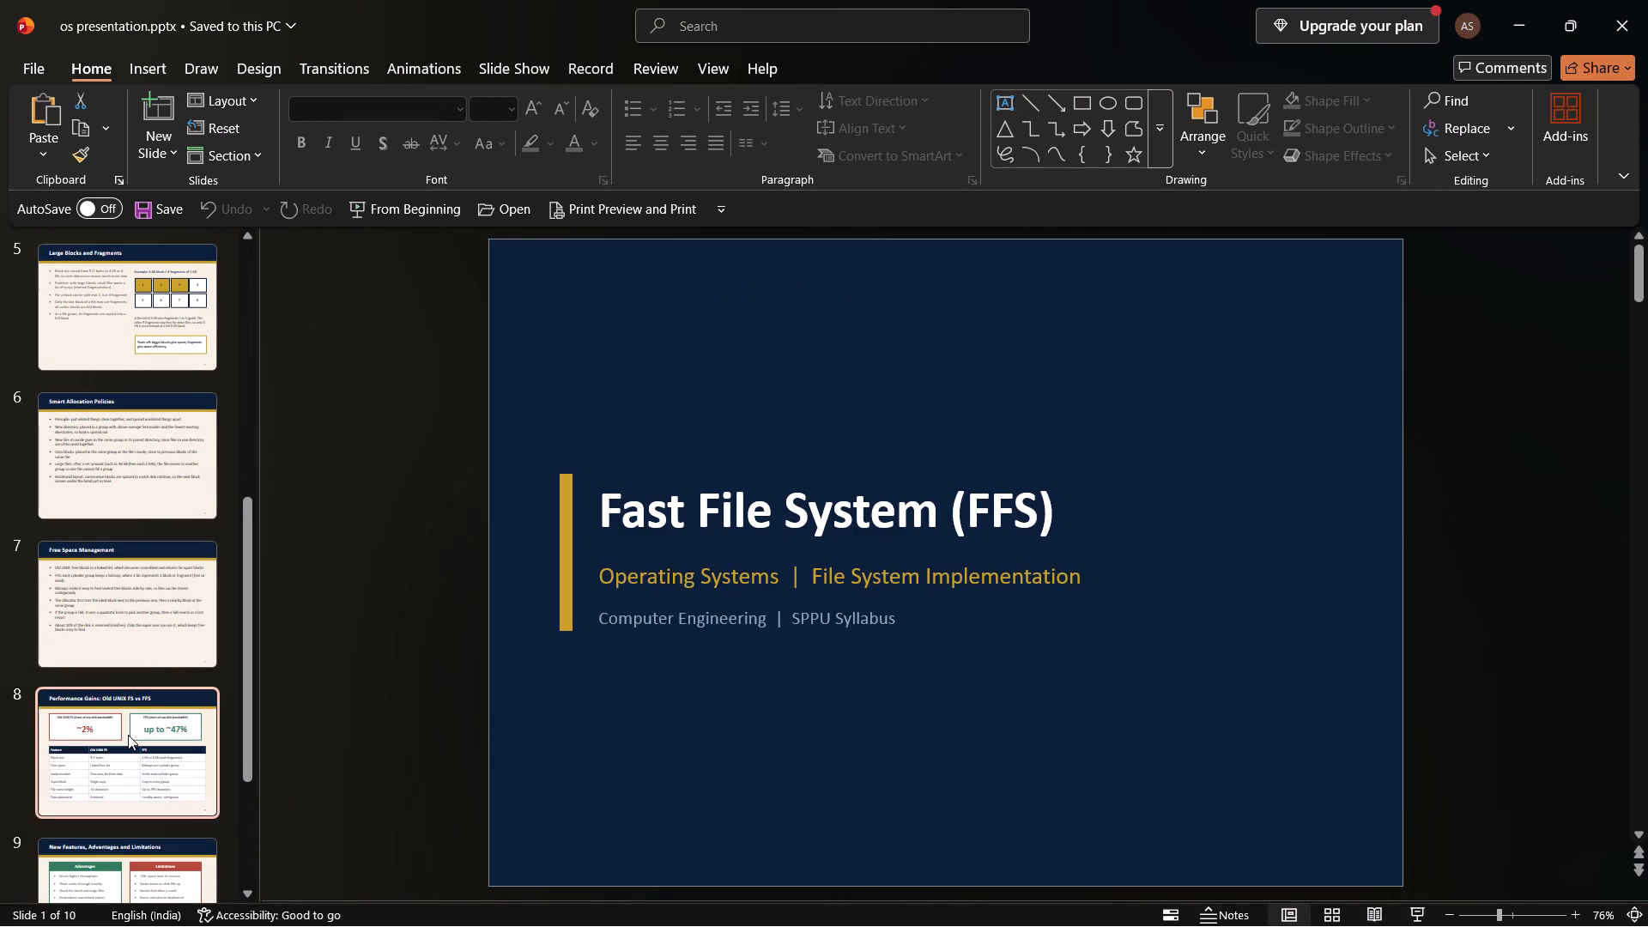
{"action": "right_click", "coordinate": [708, 513]}
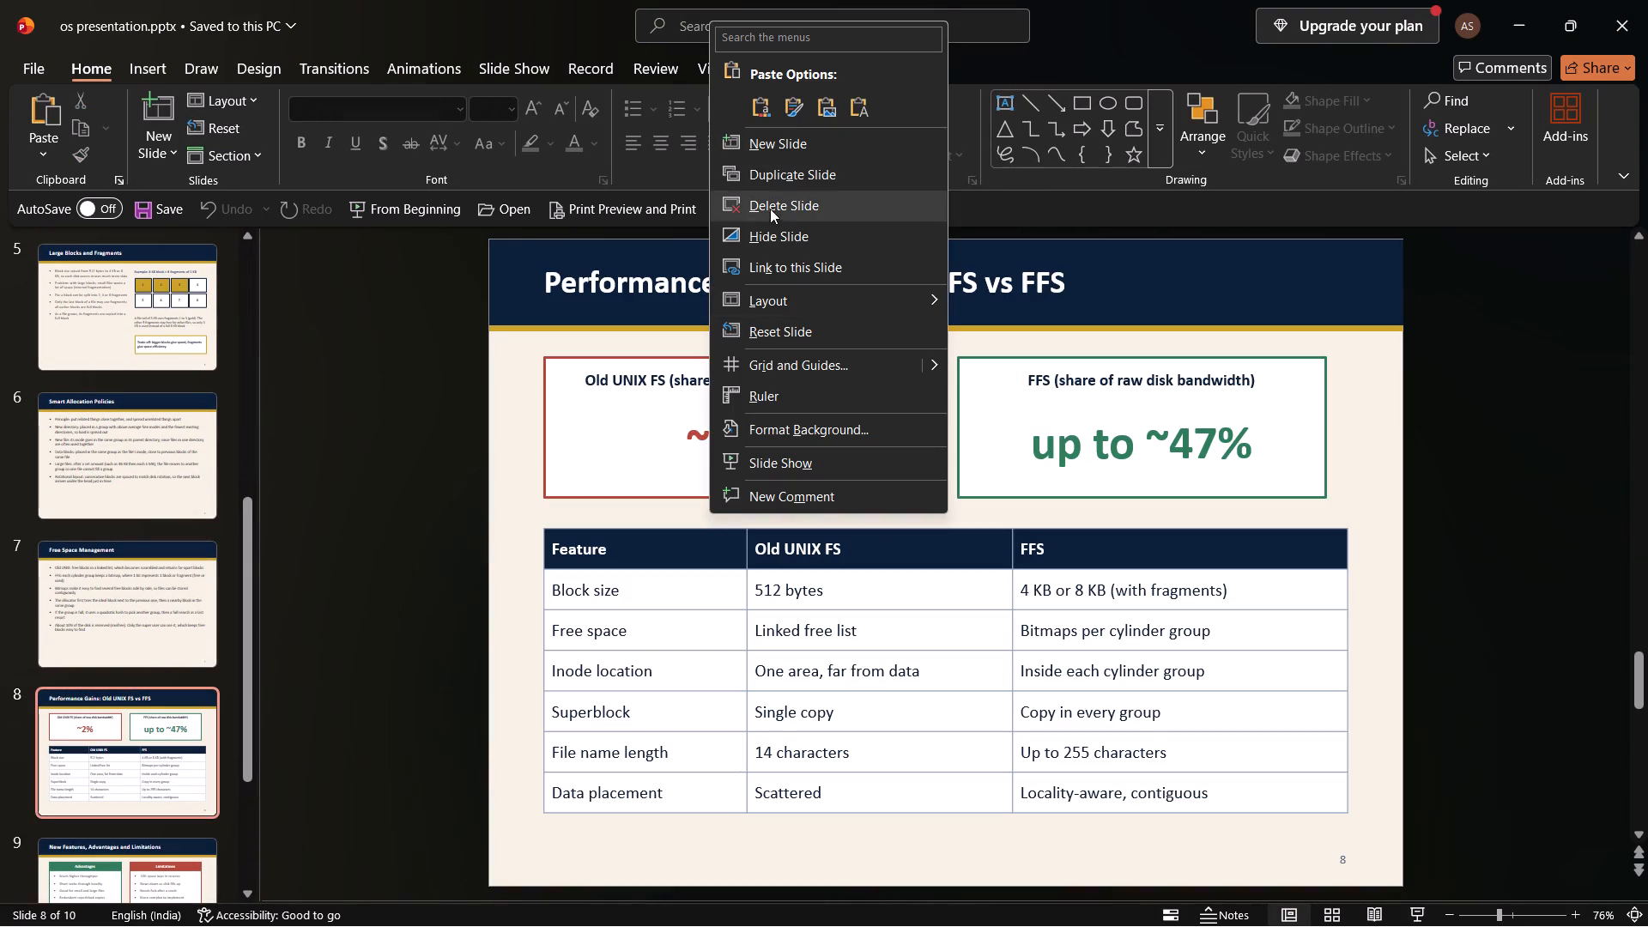
{"action": "right_click", "coordinate": [88, 782]}
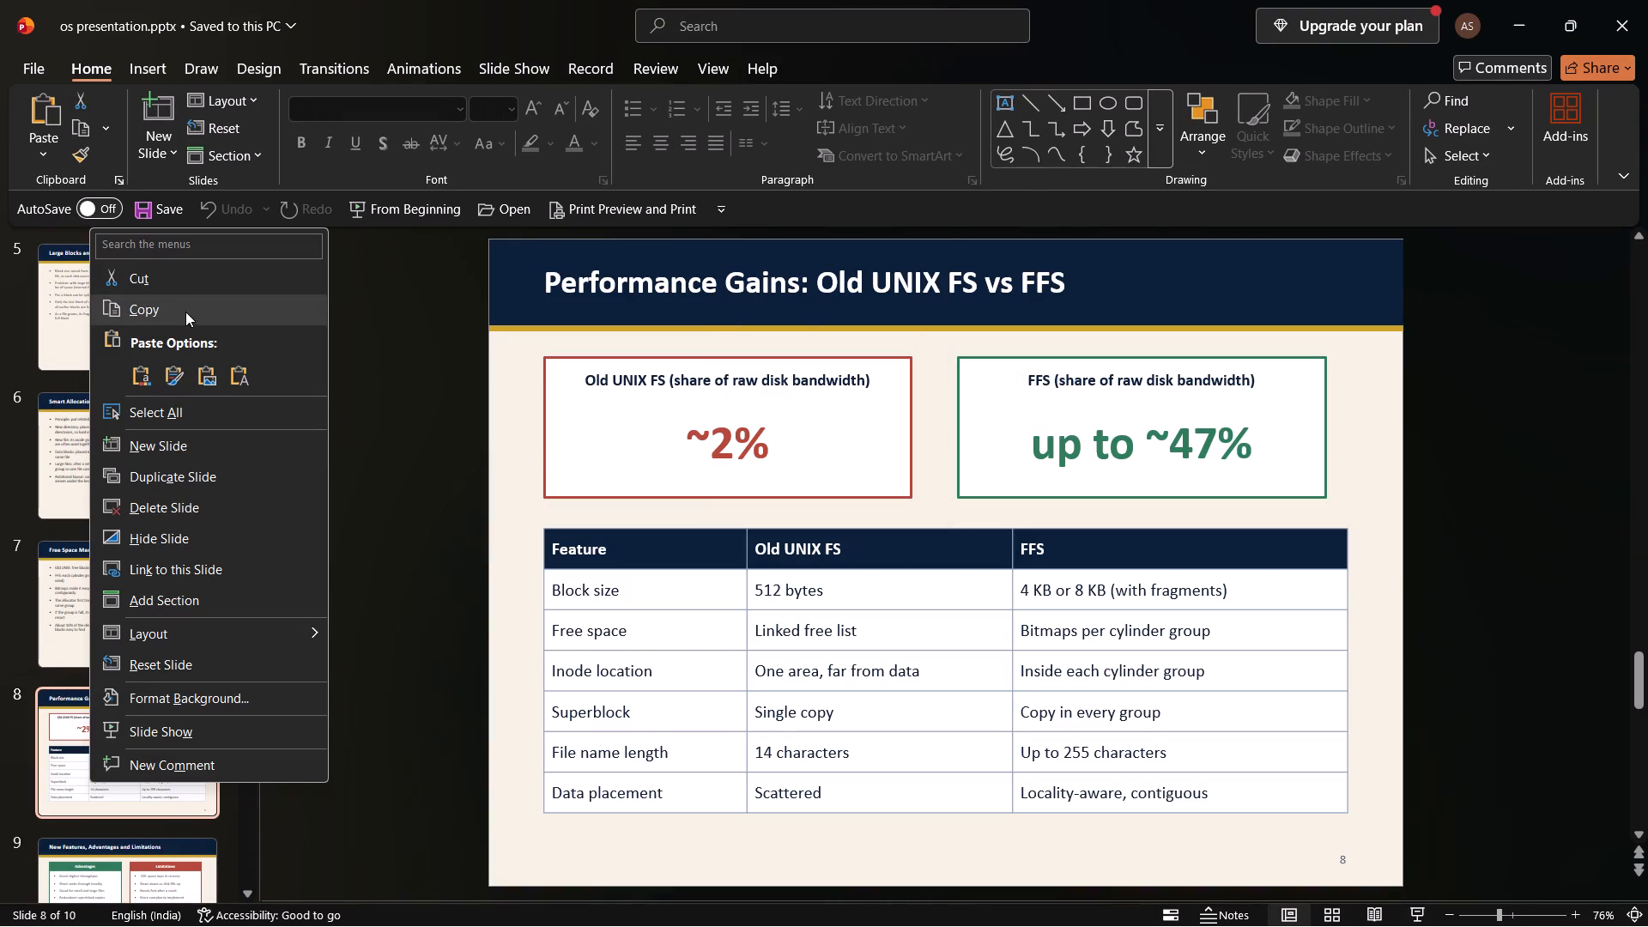
{"action": "left_click", "coordinate": [183, 317]}
Open Presentation1.pptx to check its content and look over the remaining recent presentations.
{"action": "left_click_drag", "start_coordinate": [38, 45], "coordinate": [38, 61]}
{"action": "left_click", "coordinate": [38, 61]}
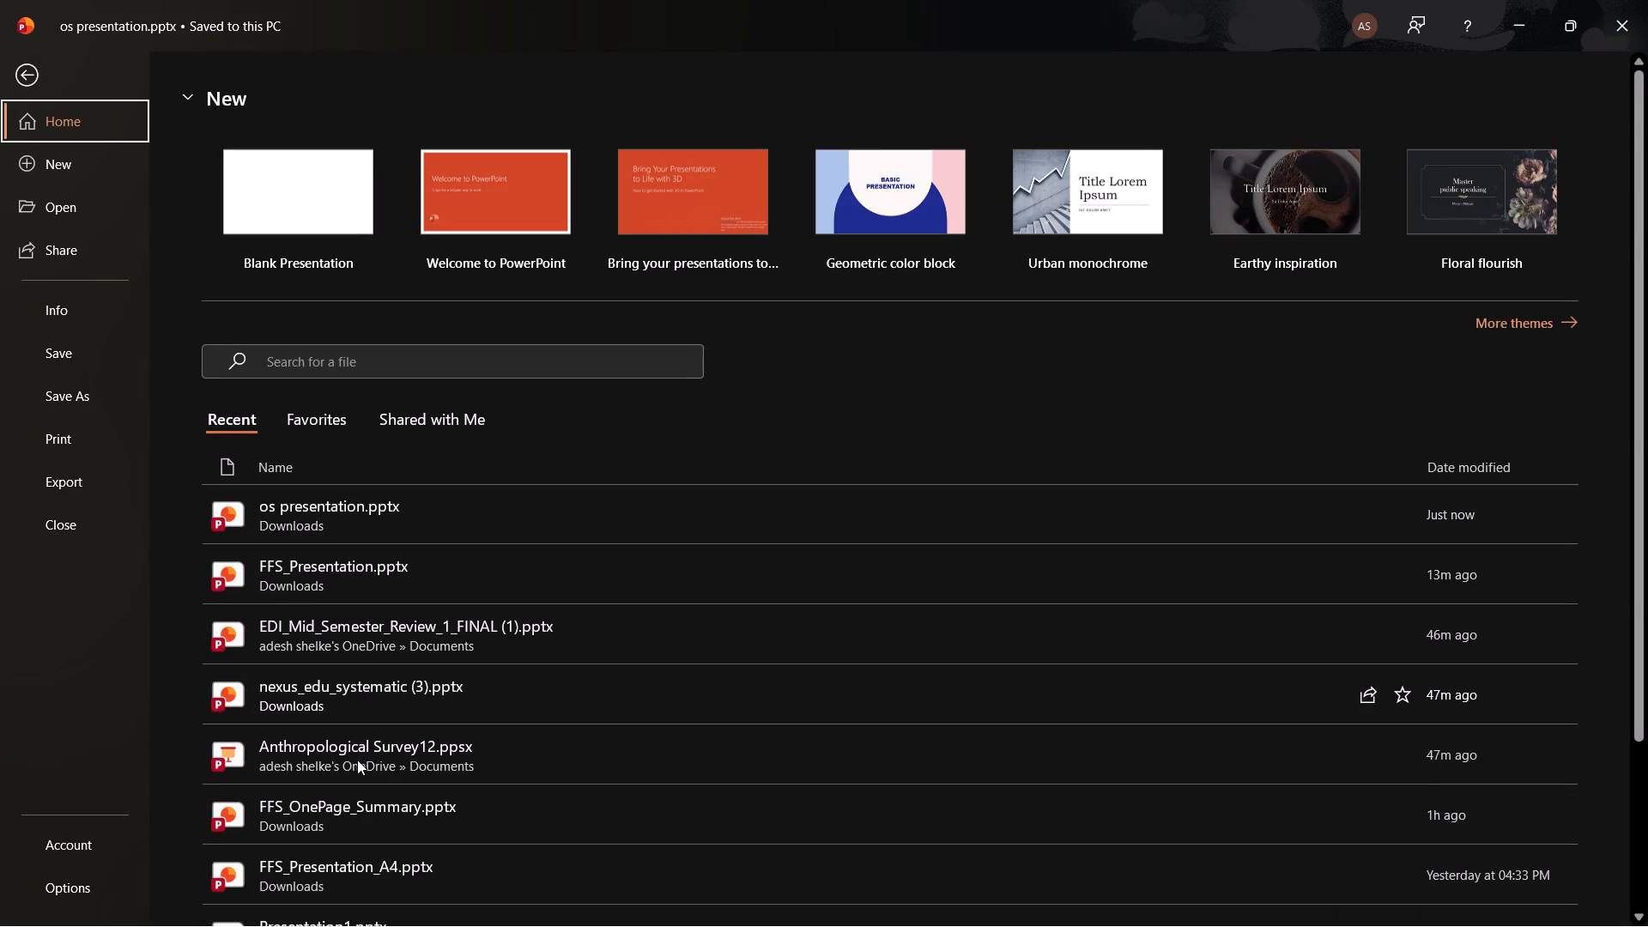
{"action": "scroll", "coordinate": [357, 820], "scroll_direction": "down", "scroll_amount": 1}
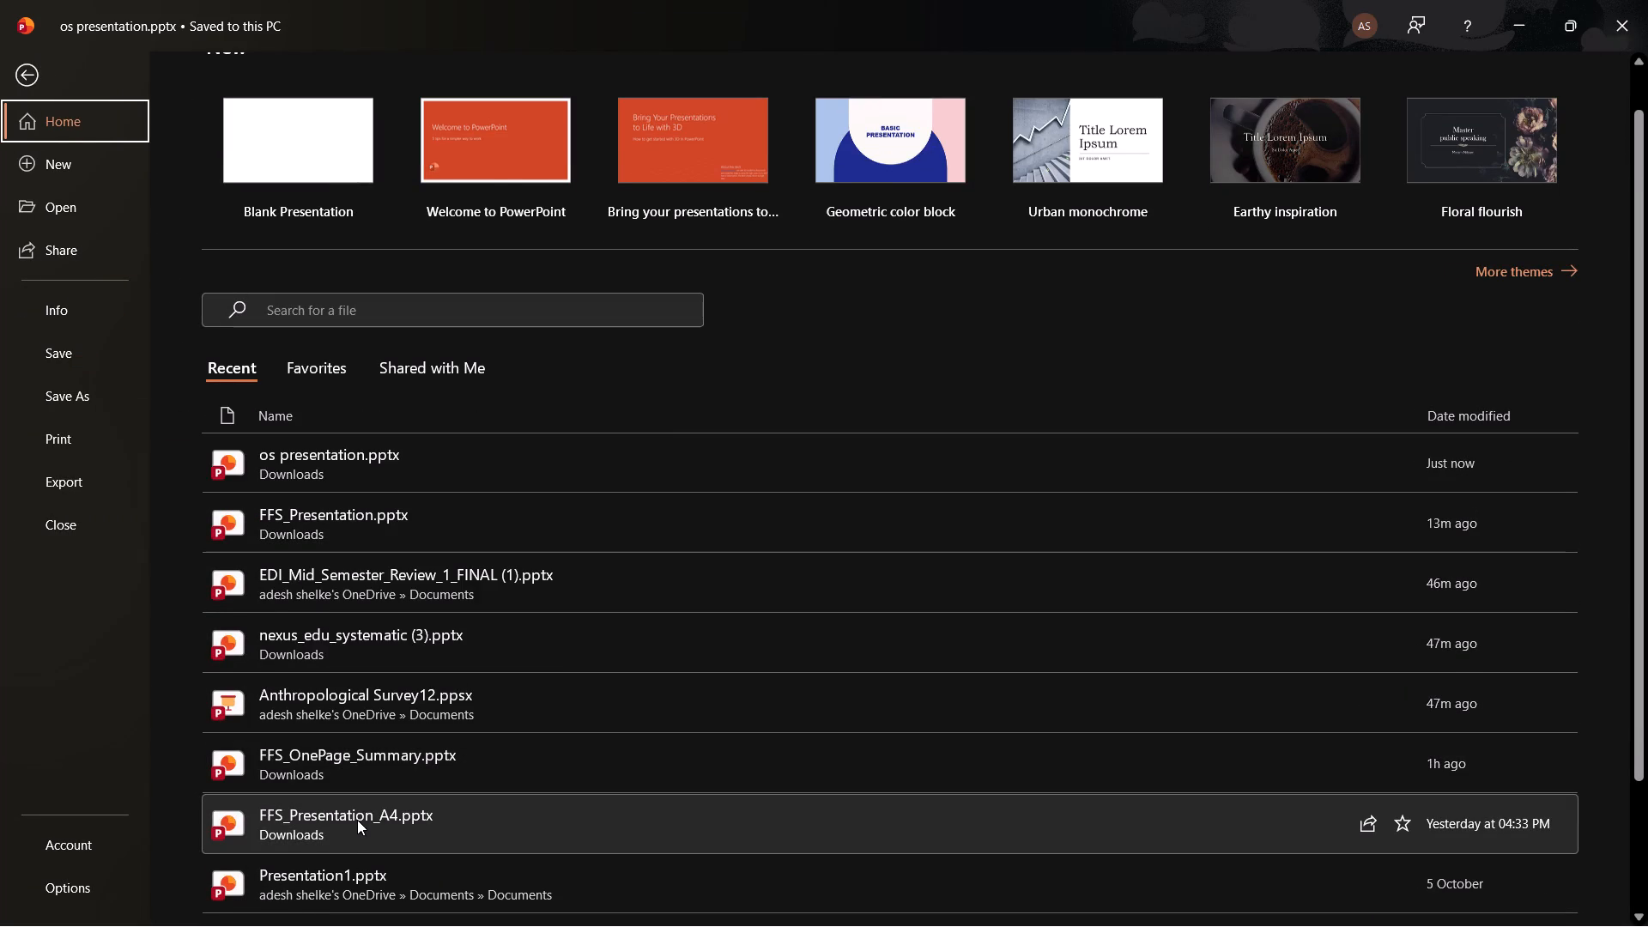
{"action": "double_click", "coordinate": [343, 883]}
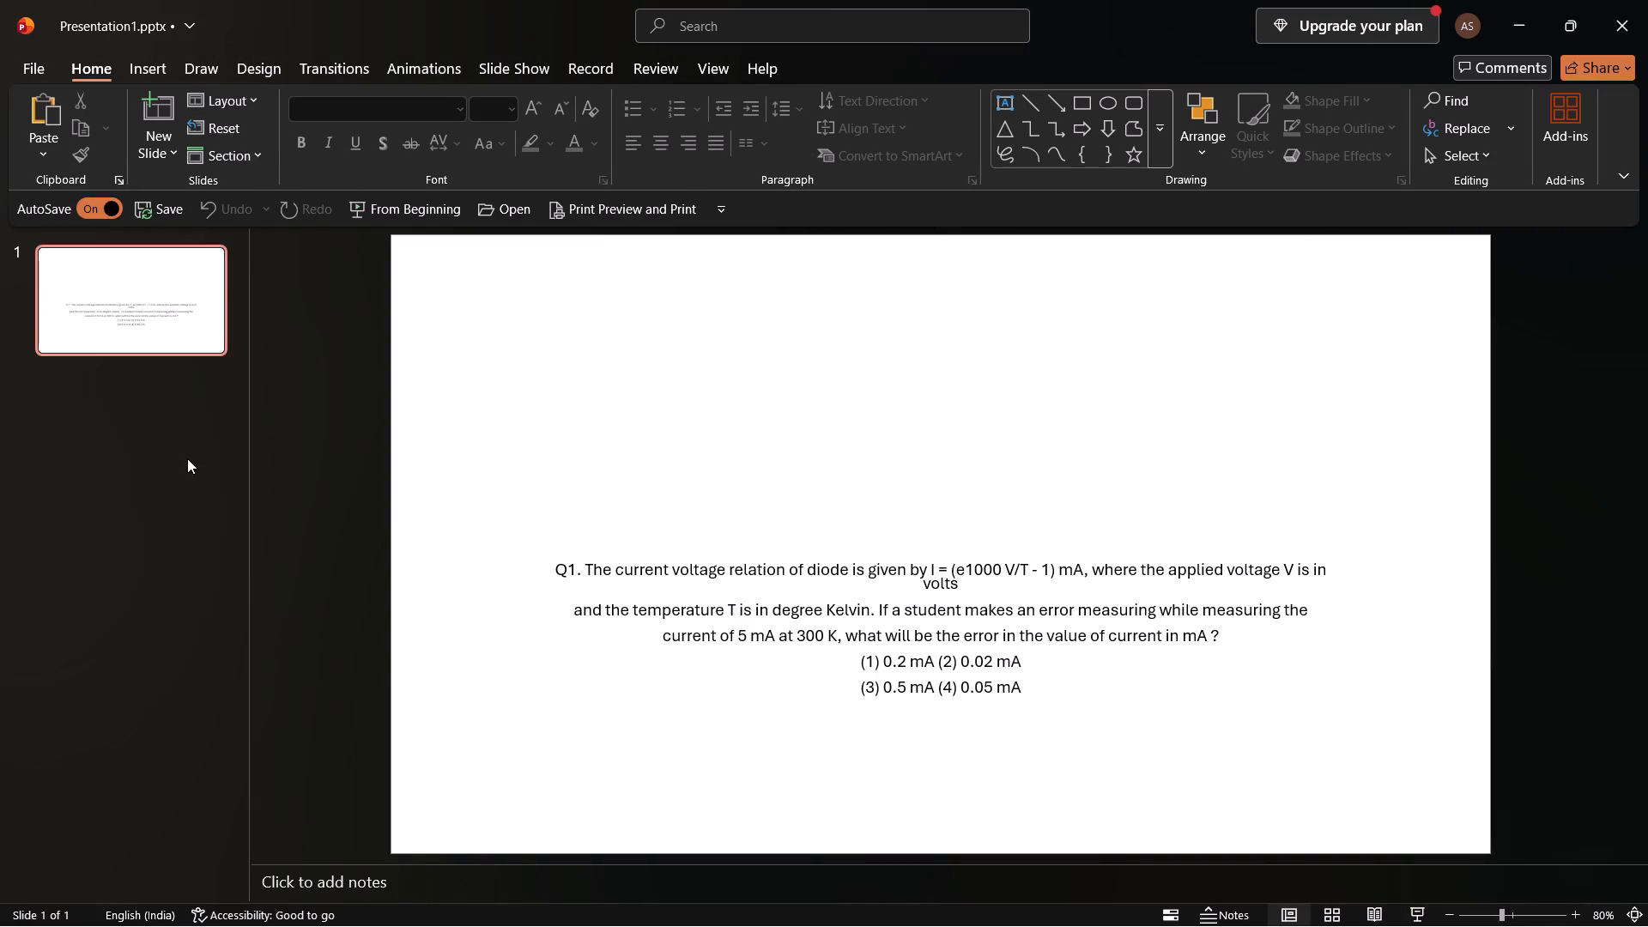
{"action": "left_click", "coordinate": [32, 67]}
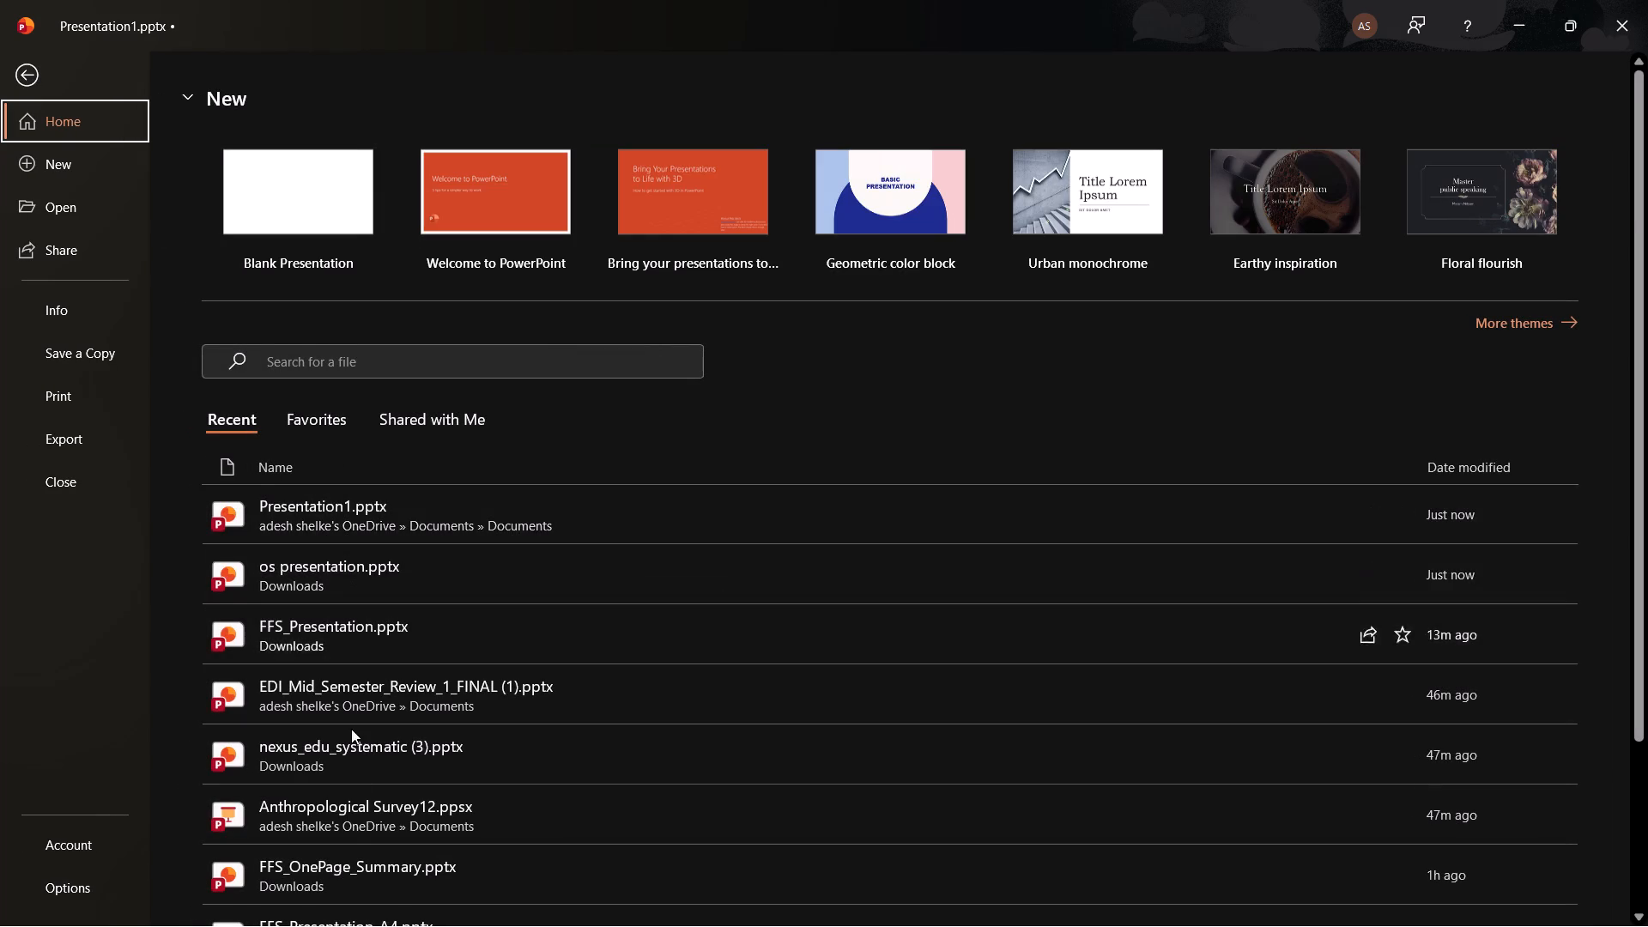
{"action": "scroll", "coordinate": [349, 833], "scroll_direction": "down", "scroll_amount": 1}
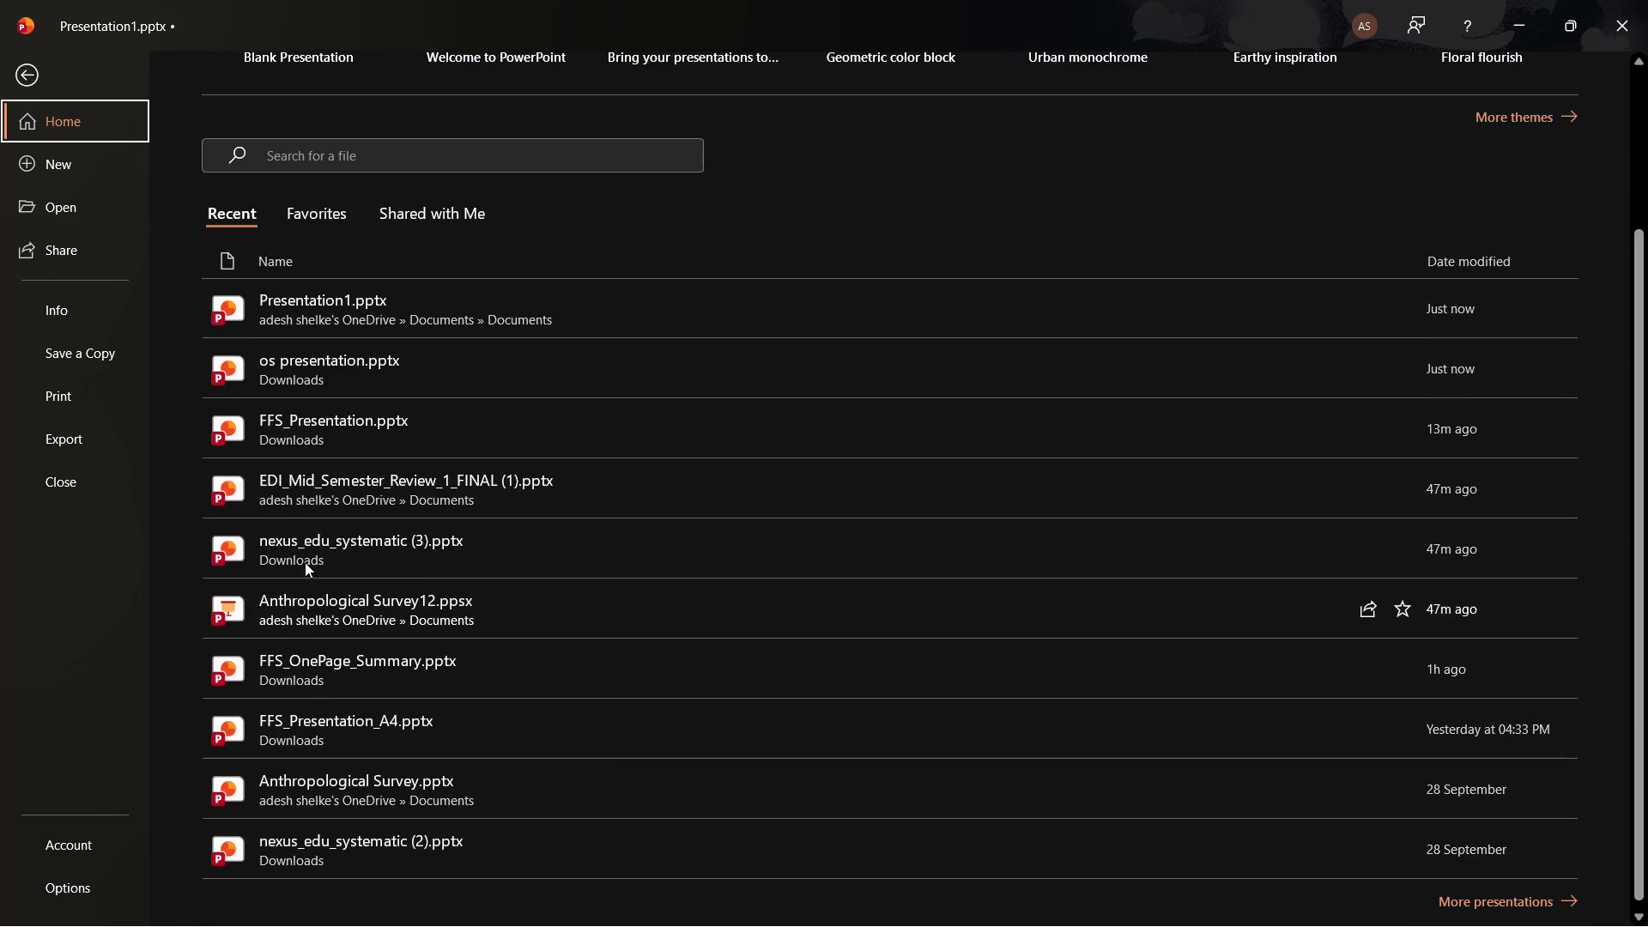
{"action": "scroll", "coordinate": [355, 840], "scroll_direction": "down", "scroll_amount": 1}
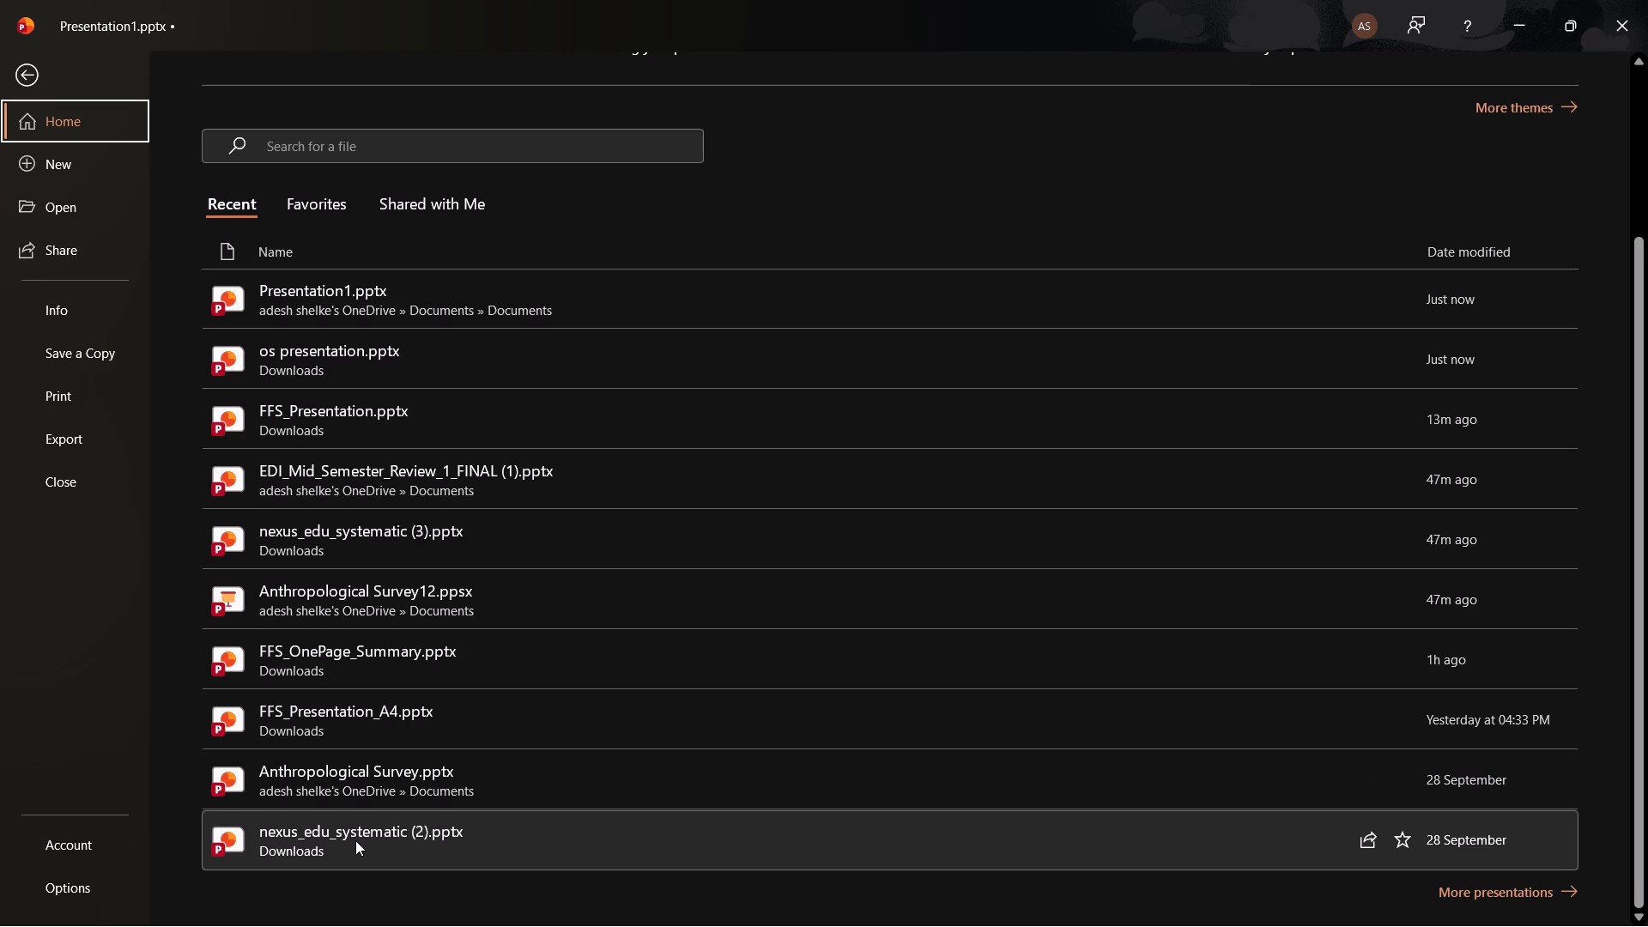
{"action": "scroll", "coordinate": [355, 840], "scroll_direction": "down", "scroll_amount": 1}
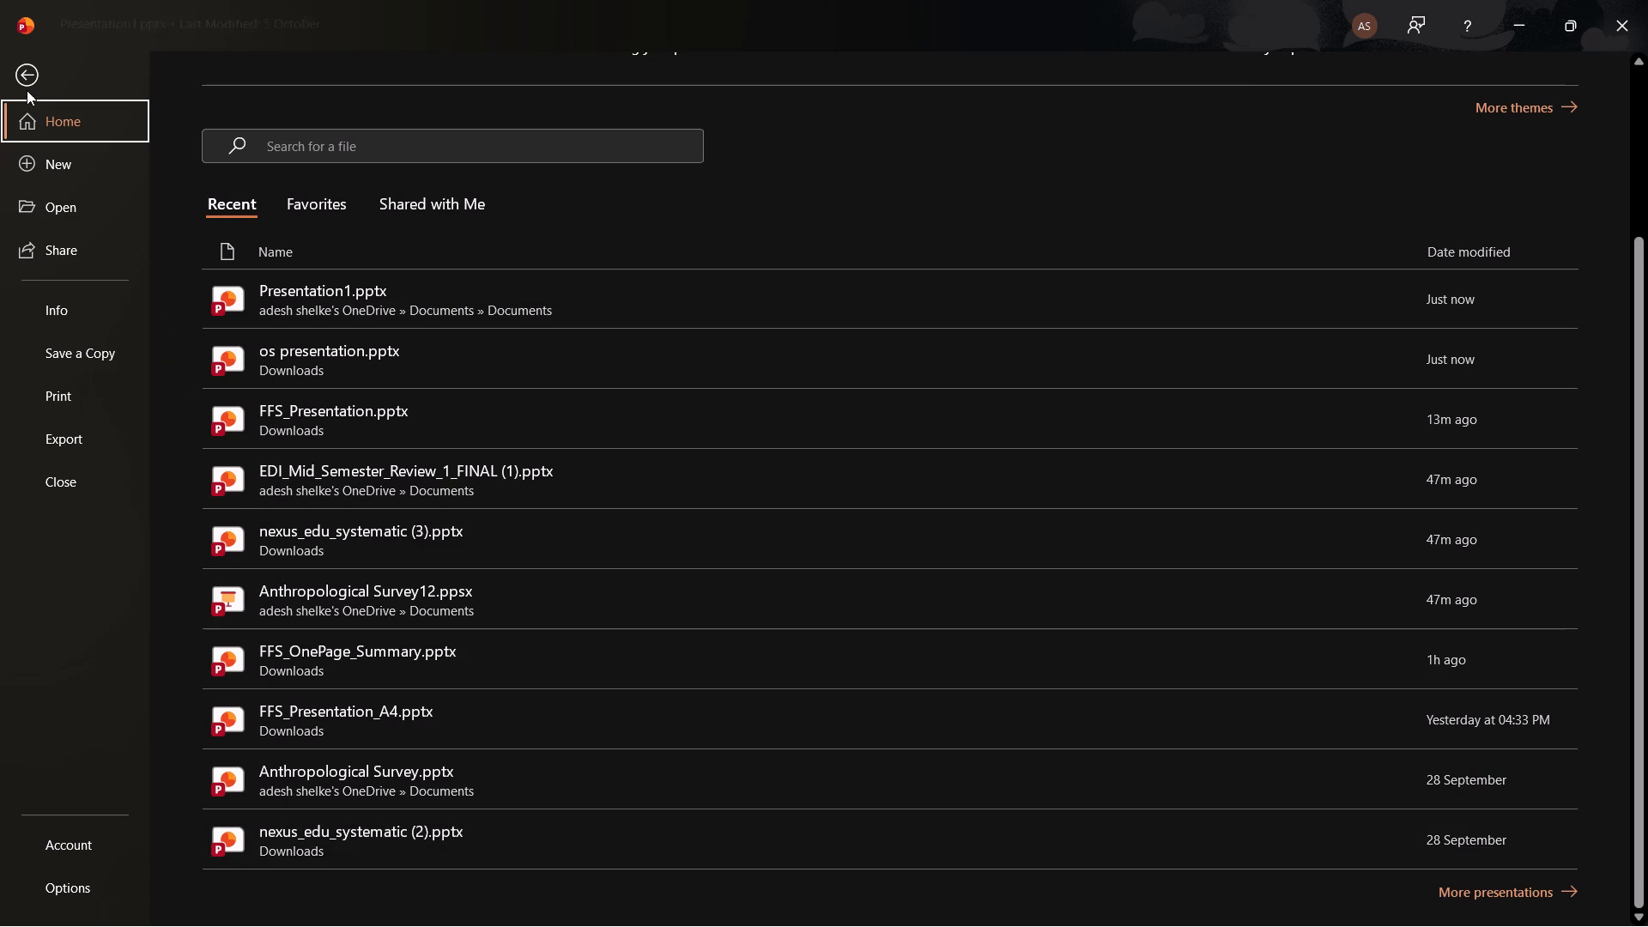
{"action": "left_click", "coordinate": [25, 78]}
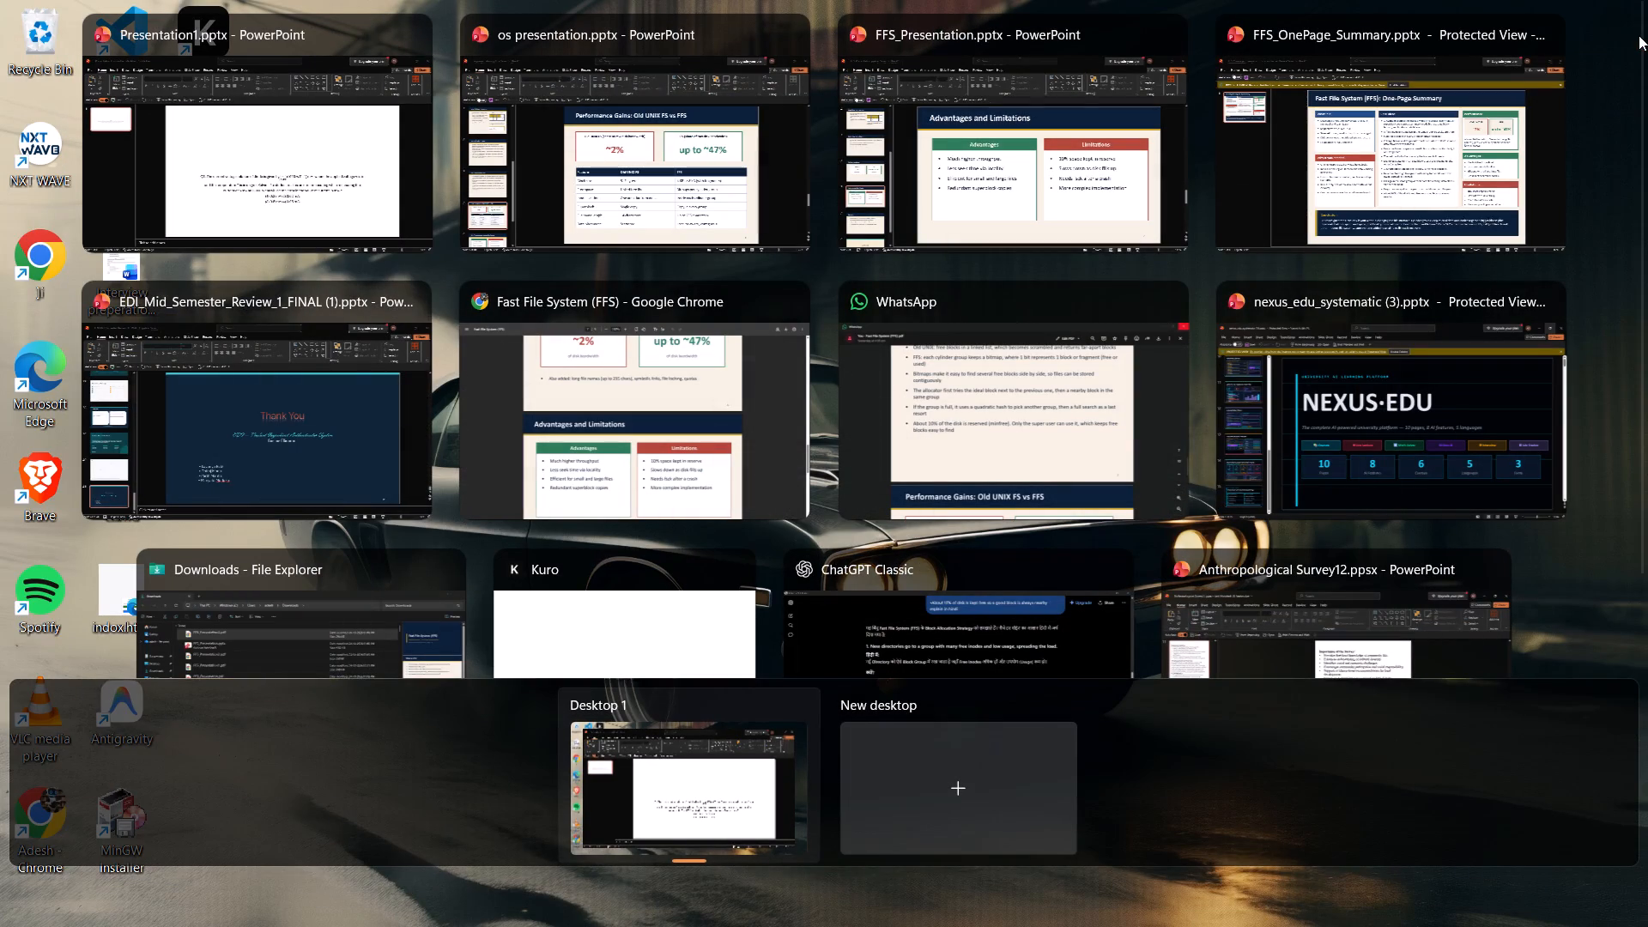
Switch to FFS_Presentation.pptx and paste the copied comparison slide directly after slide 6, "Performance Gains".
{"action": "left_click", "coordinate": [990, 191]}
{"action": "left_click", "coordinate": [100, 563]}
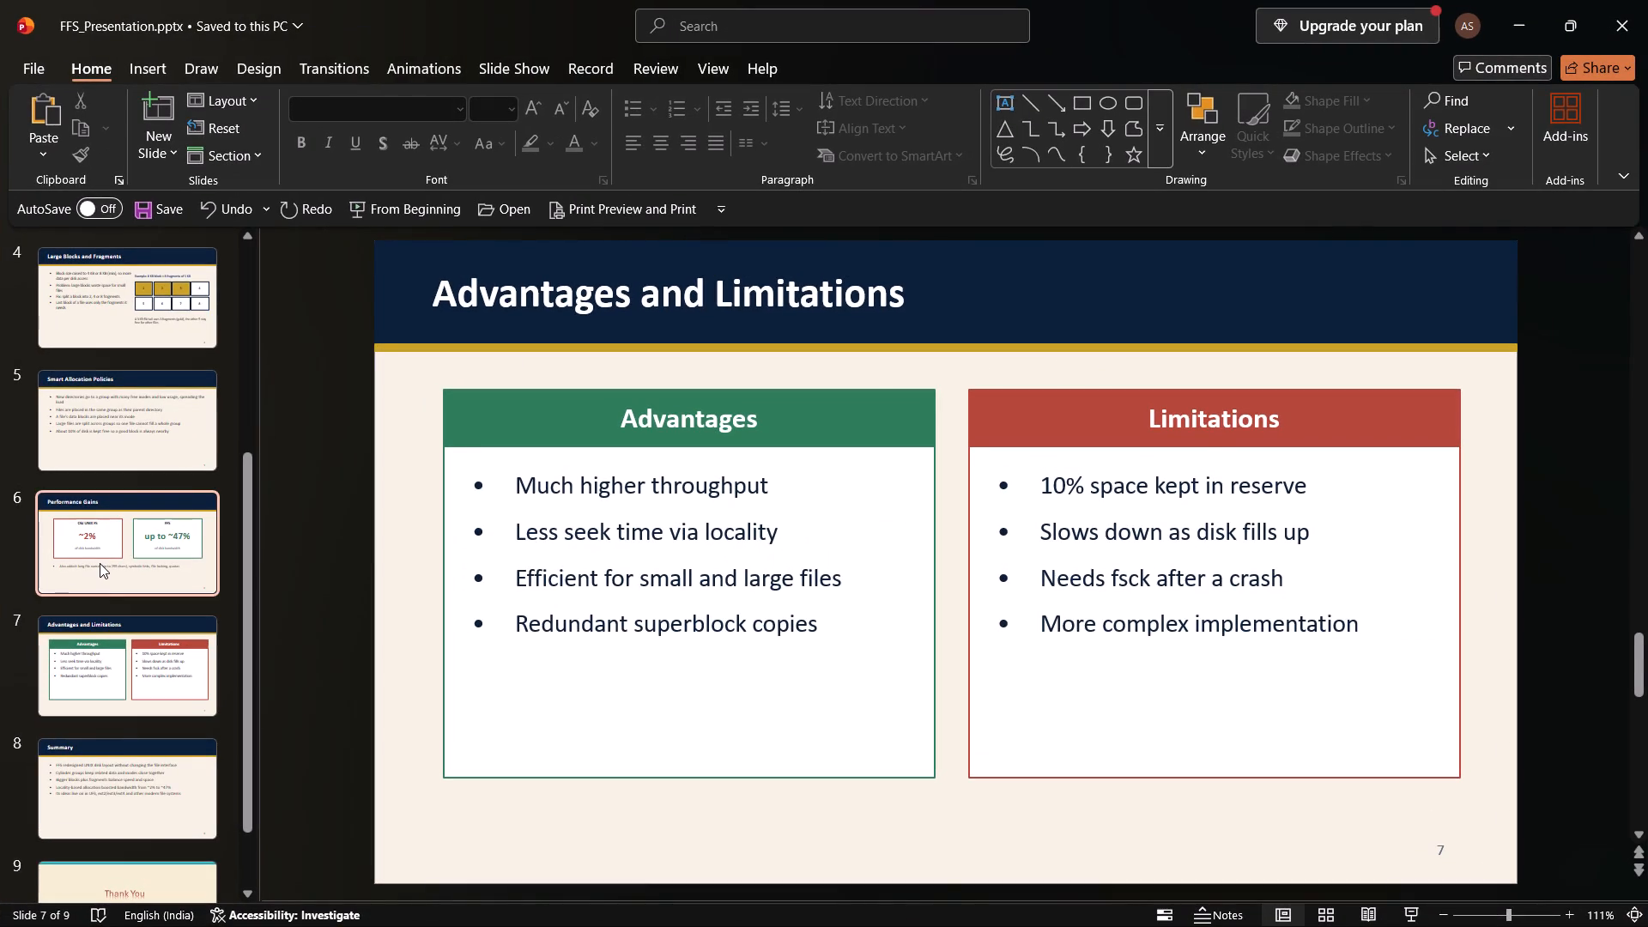
{"action": "key", "text": "ctrl+v"}
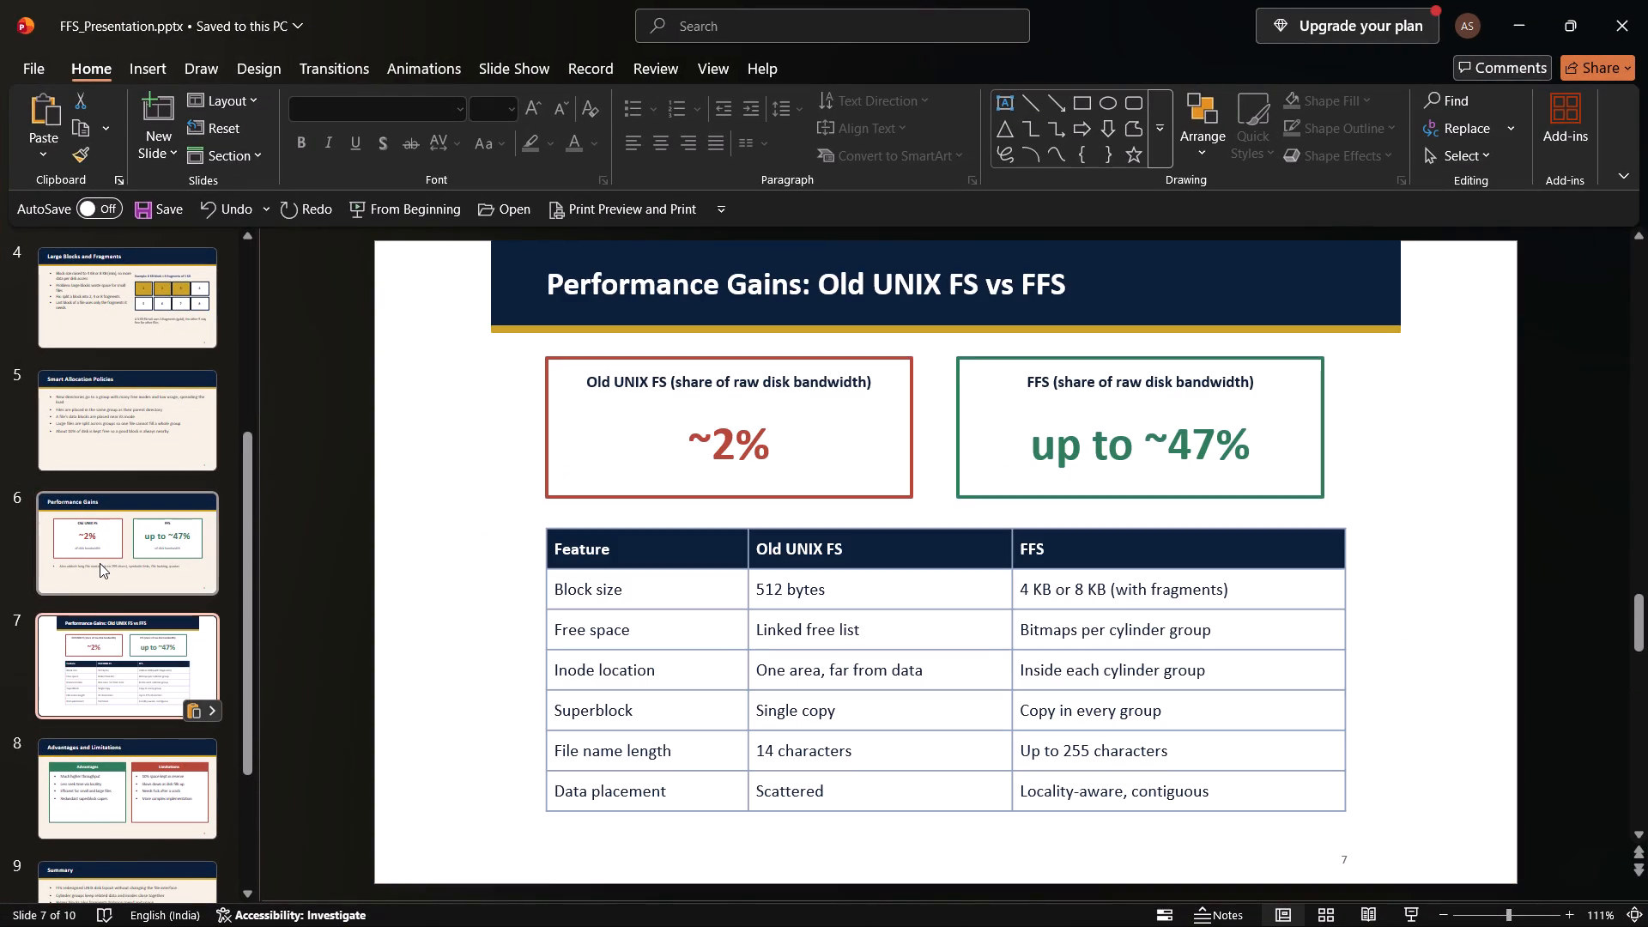
Cut the original "Performance Gains" slide 6 out of the FFS presentation.
{"action": "right_click", "coordinate": [93, 567]}
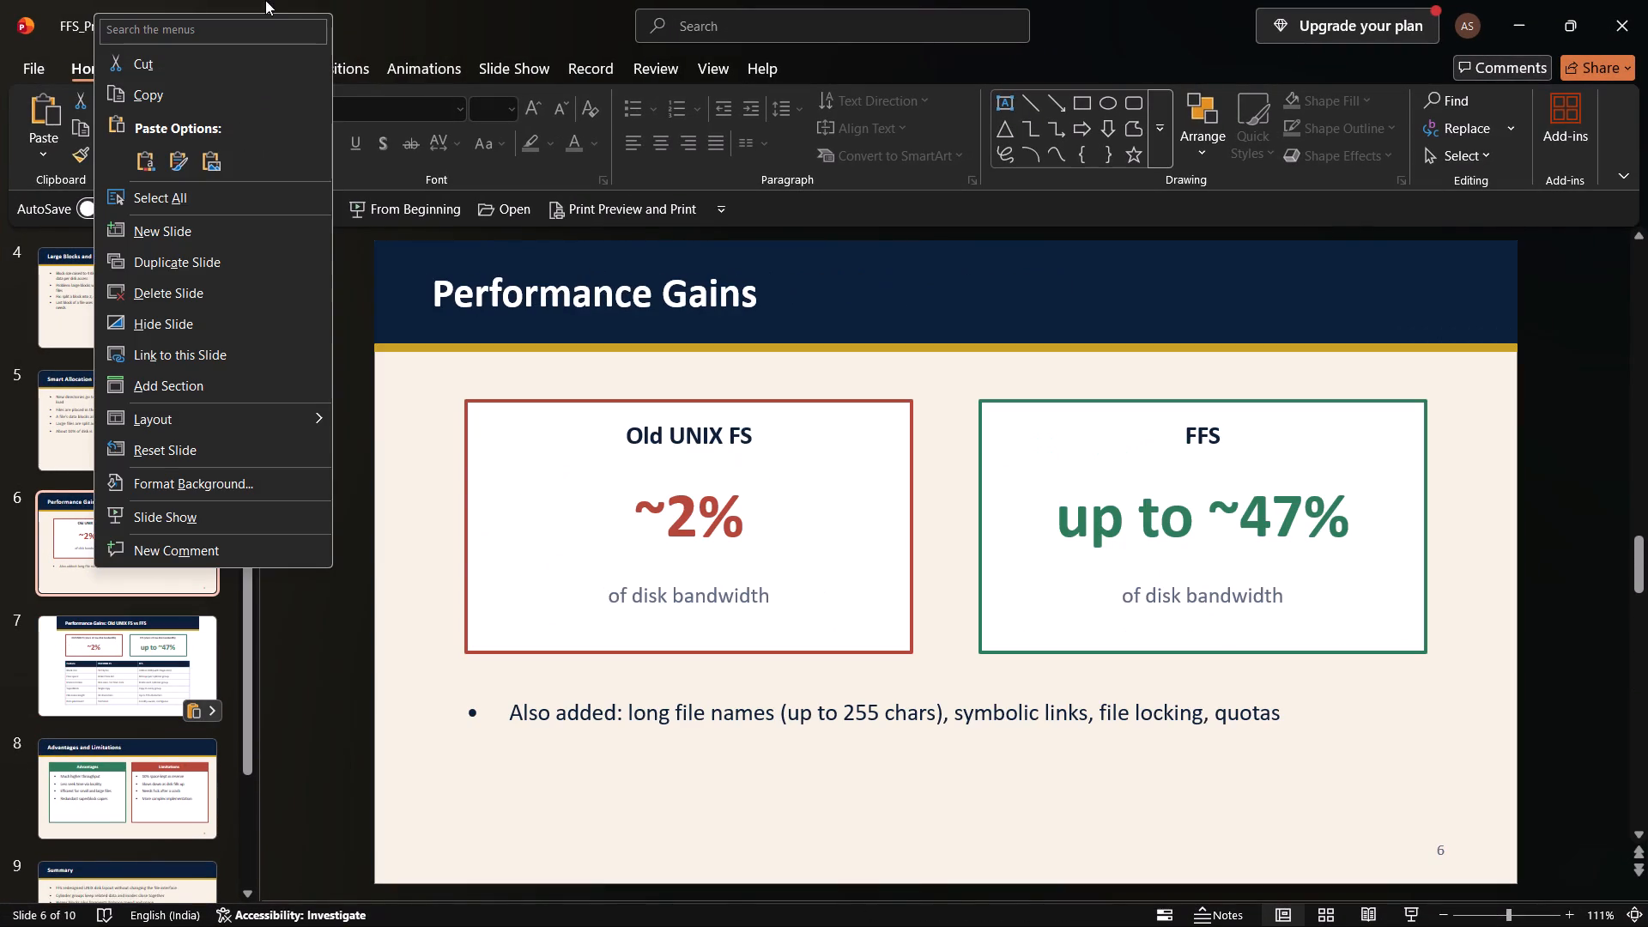
{"action": "left_click", "coordinate": [157, 75]}
{"action": "left_click", "coordinate": [494, 552]}
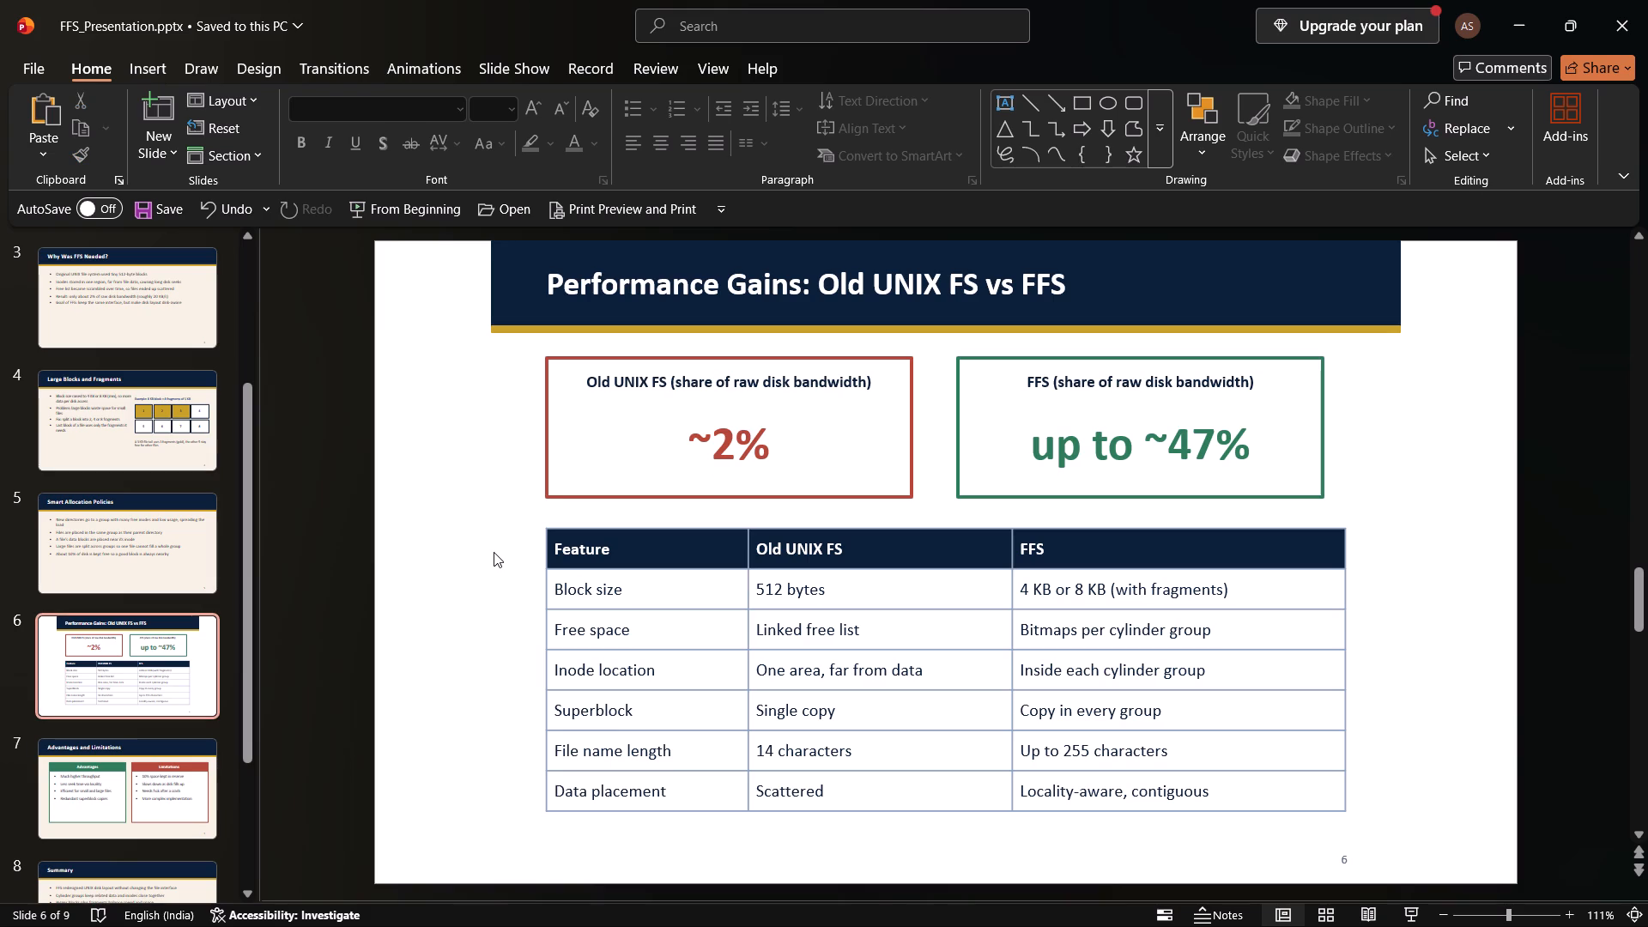
Compare the pasted performance comparison slide with the preceding "Large Blocks and Fragments" and "Smart Allocation Policies" slides.
{"action": "right_click", "coordinate": [494, 552]}
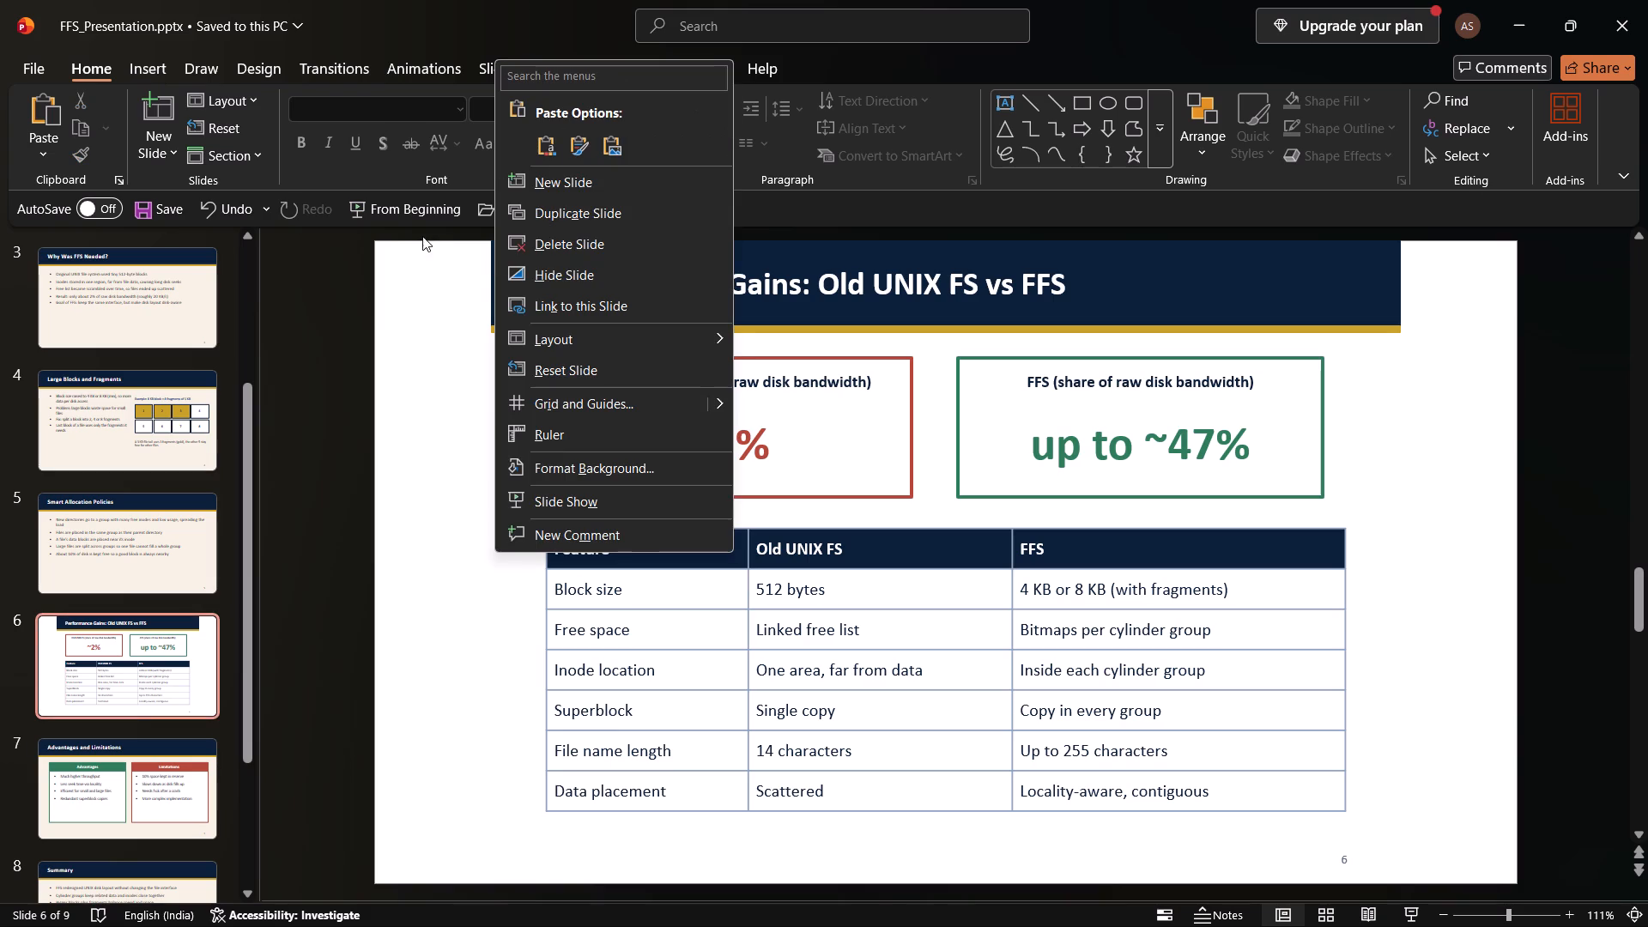
{"action": "left_click", "coordinate": [414, 251]}
{"action": "scroll", "coordinate": [414, 251], "scroll_direction": "up", "scroll_amount": 1}
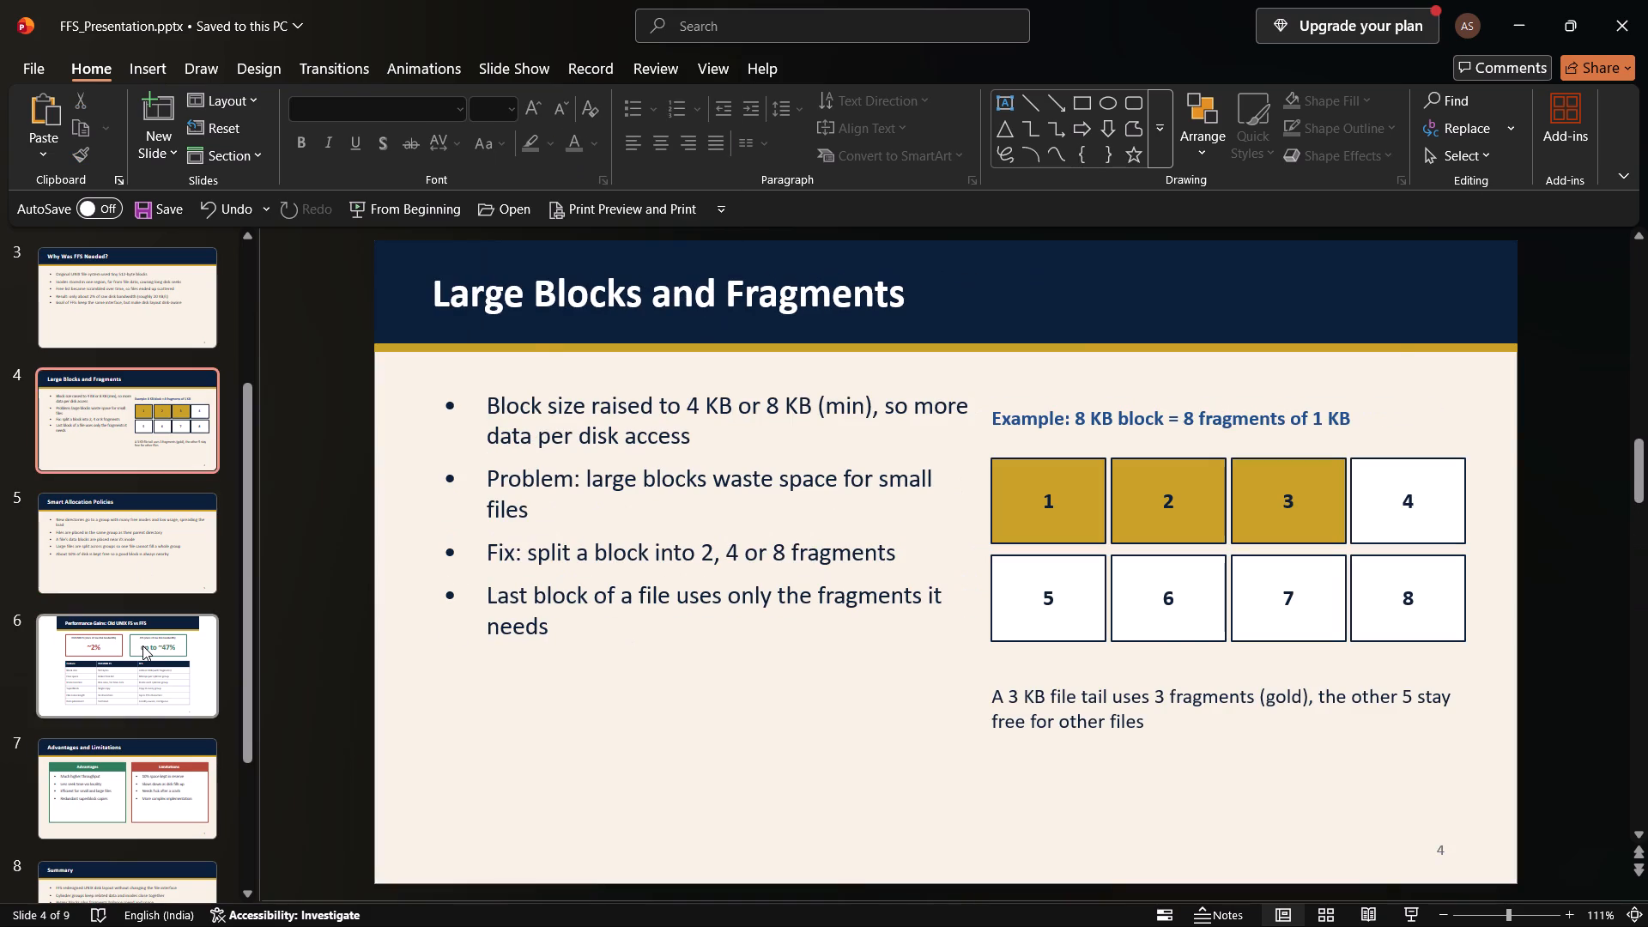
{"action": "left_click", "coordinate": [142, 645]}
{"action": "scroll", "coordinate": [488, 296], "scroll_direction": "up", "scroll_amount": 1}
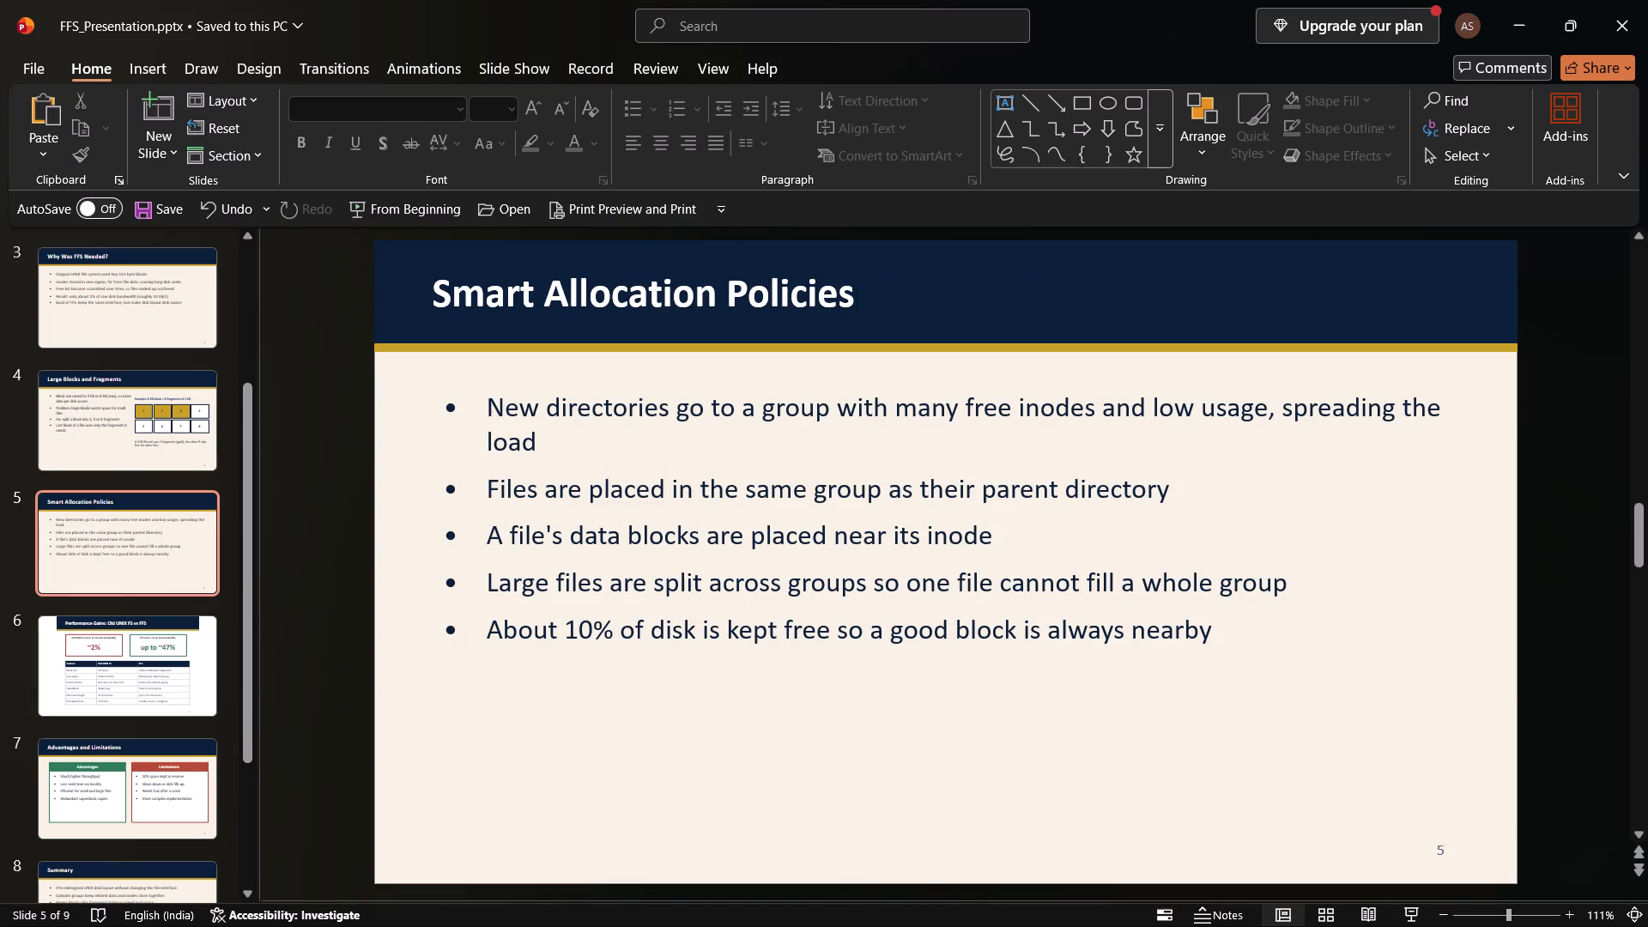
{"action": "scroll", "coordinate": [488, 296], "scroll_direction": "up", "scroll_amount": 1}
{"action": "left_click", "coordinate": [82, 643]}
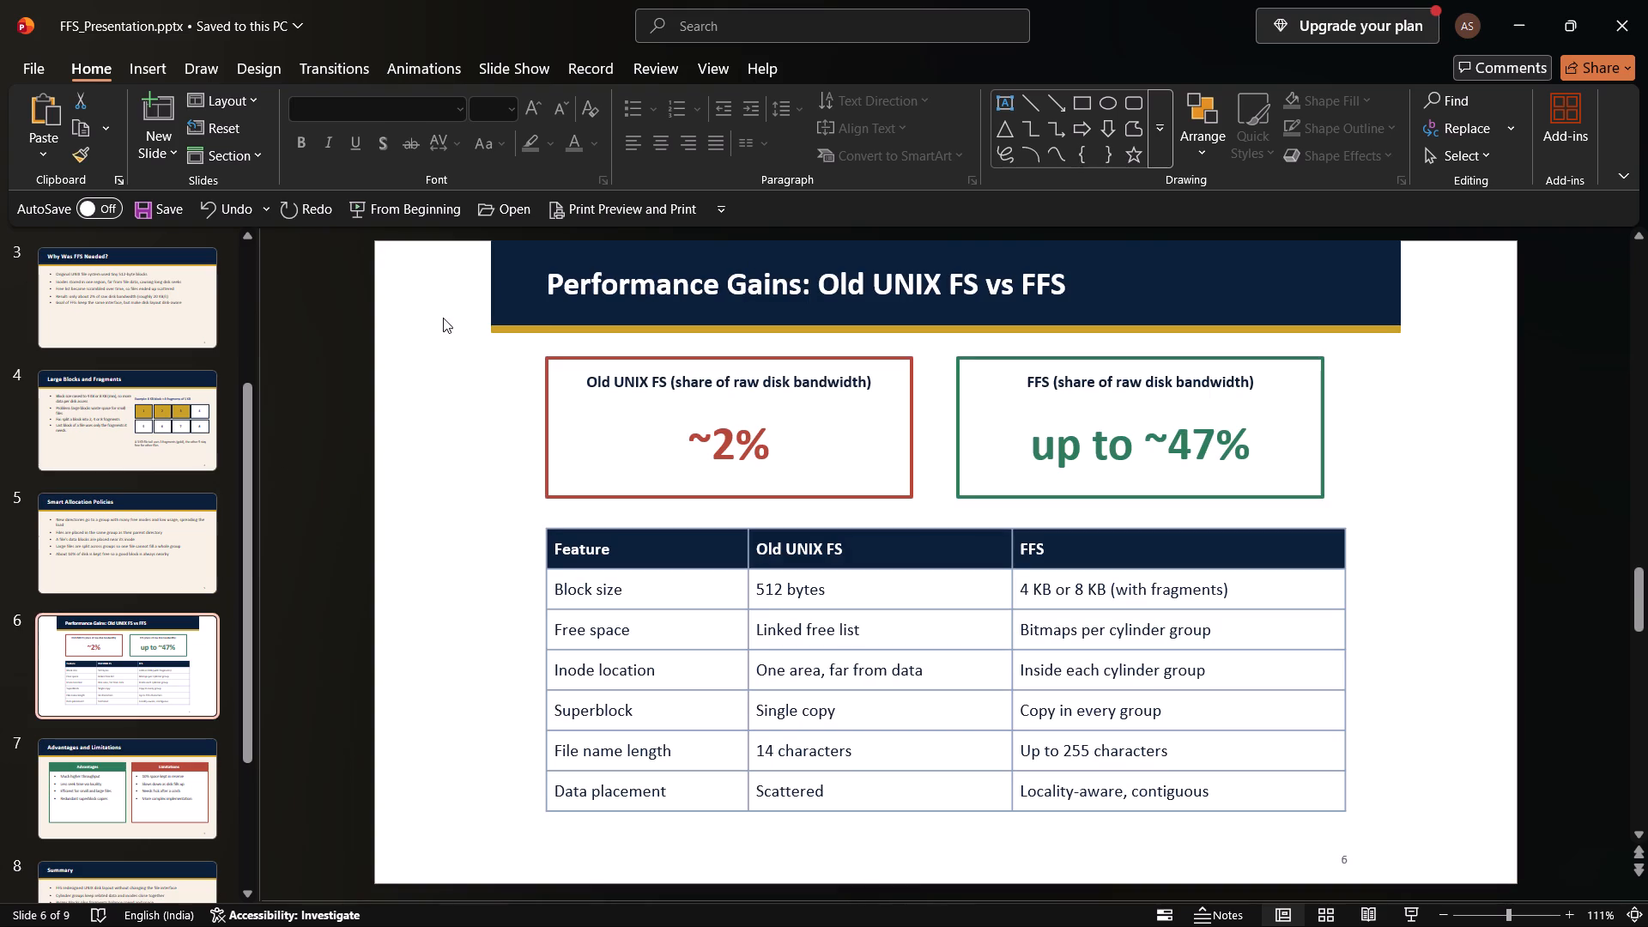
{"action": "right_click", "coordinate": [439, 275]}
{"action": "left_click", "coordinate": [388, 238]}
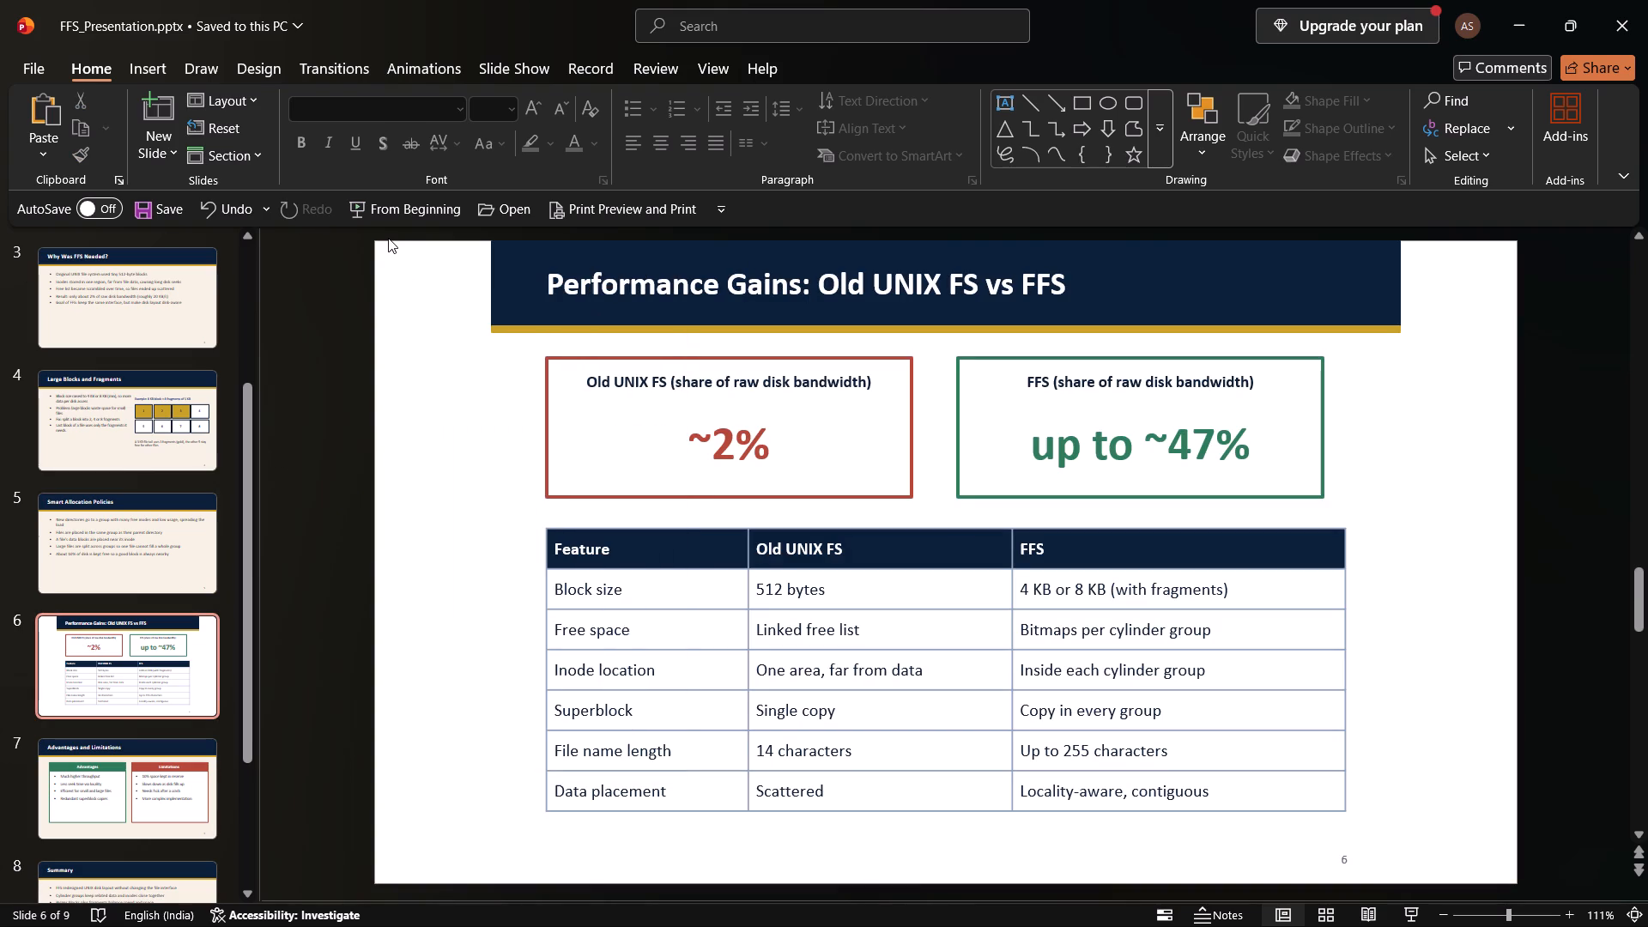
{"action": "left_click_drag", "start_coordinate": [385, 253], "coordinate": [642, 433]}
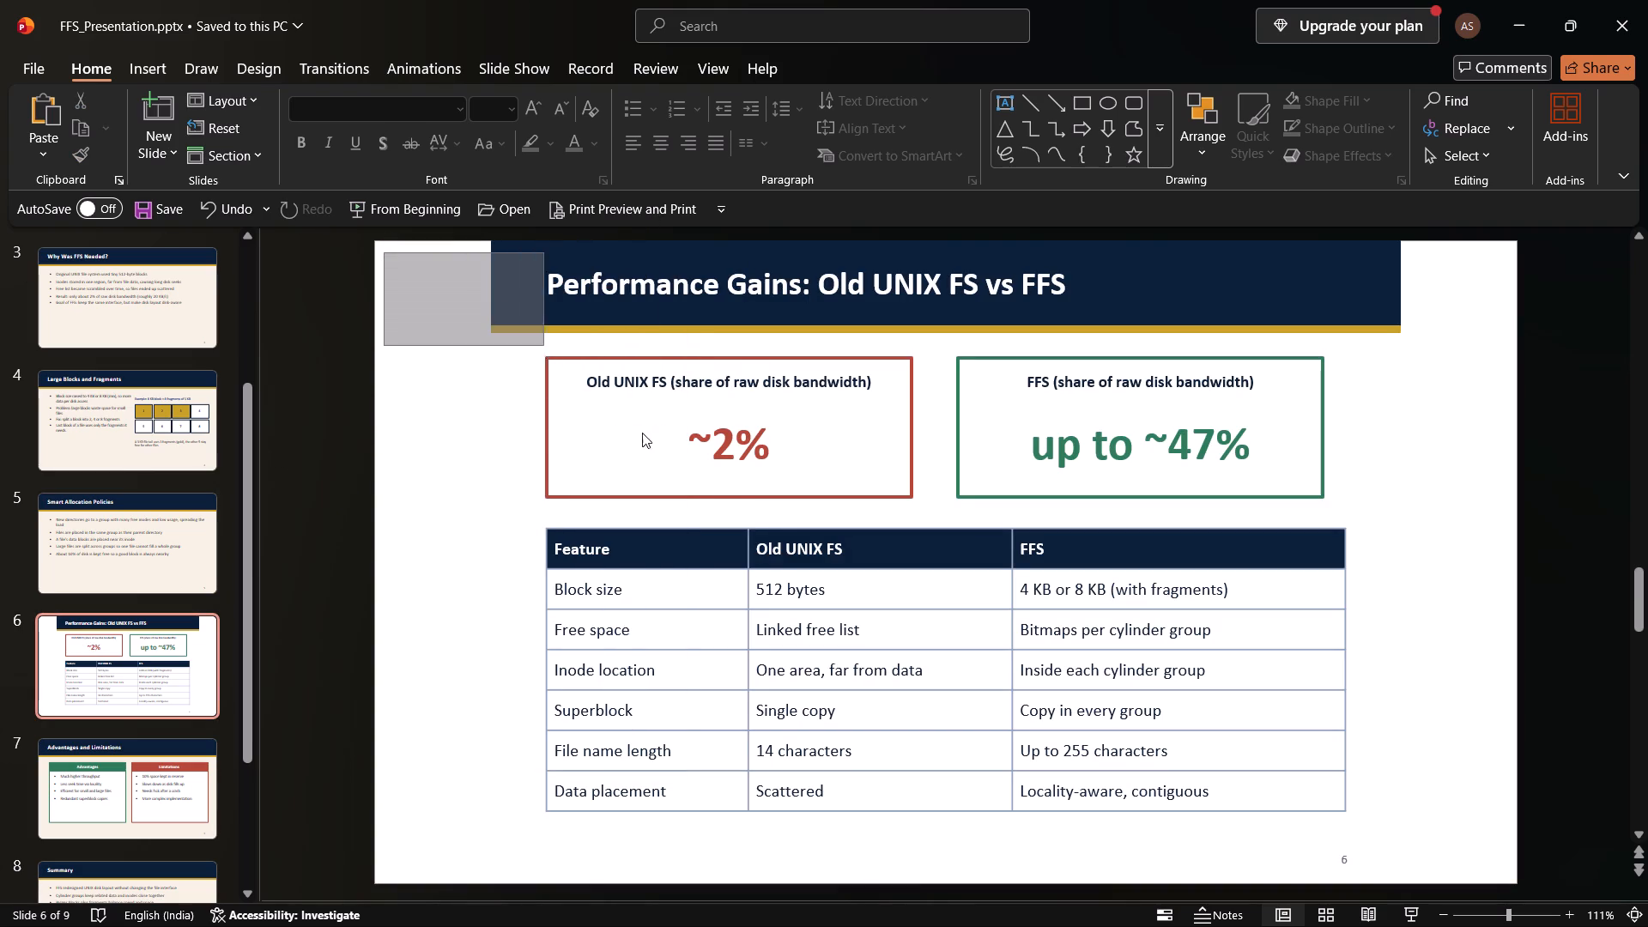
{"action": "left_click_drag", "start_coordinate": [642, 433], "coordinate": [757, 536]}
Switch to os presentation.pptx and copy slide 8, "Performance Gains: Old UNIX FS vs FFS".
{"action": "left_click", "coordinate": [173, 672]}
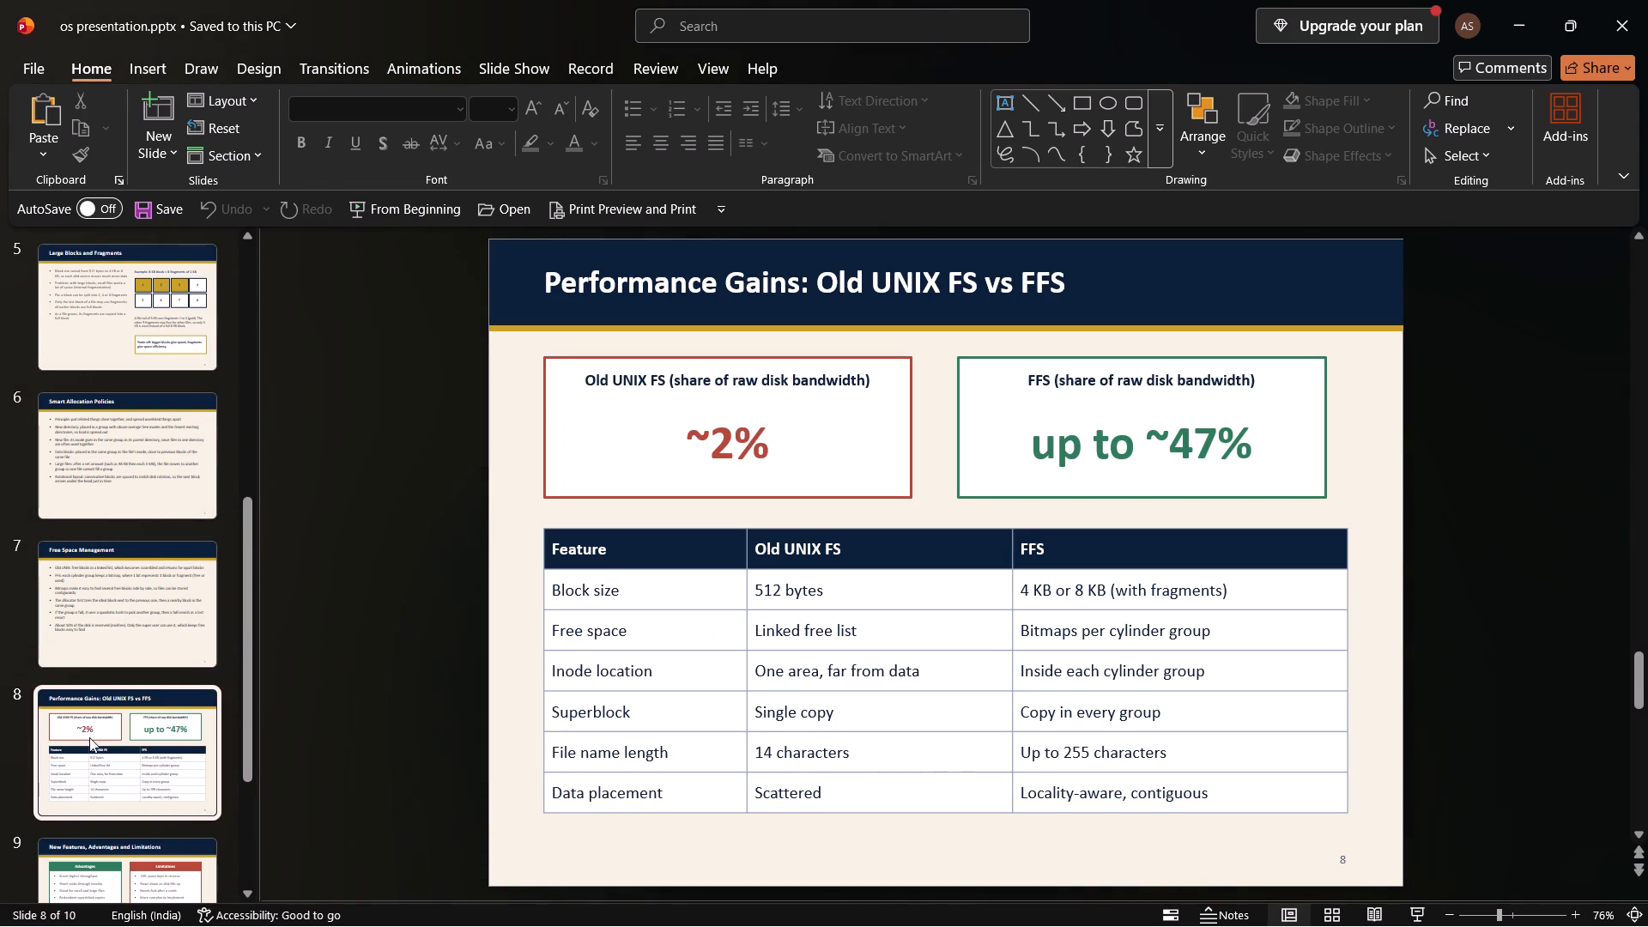
{"action": "right_click", "coordinate": [89, 737]}
{"action": "left_click", "coordinate": [160, 263]}
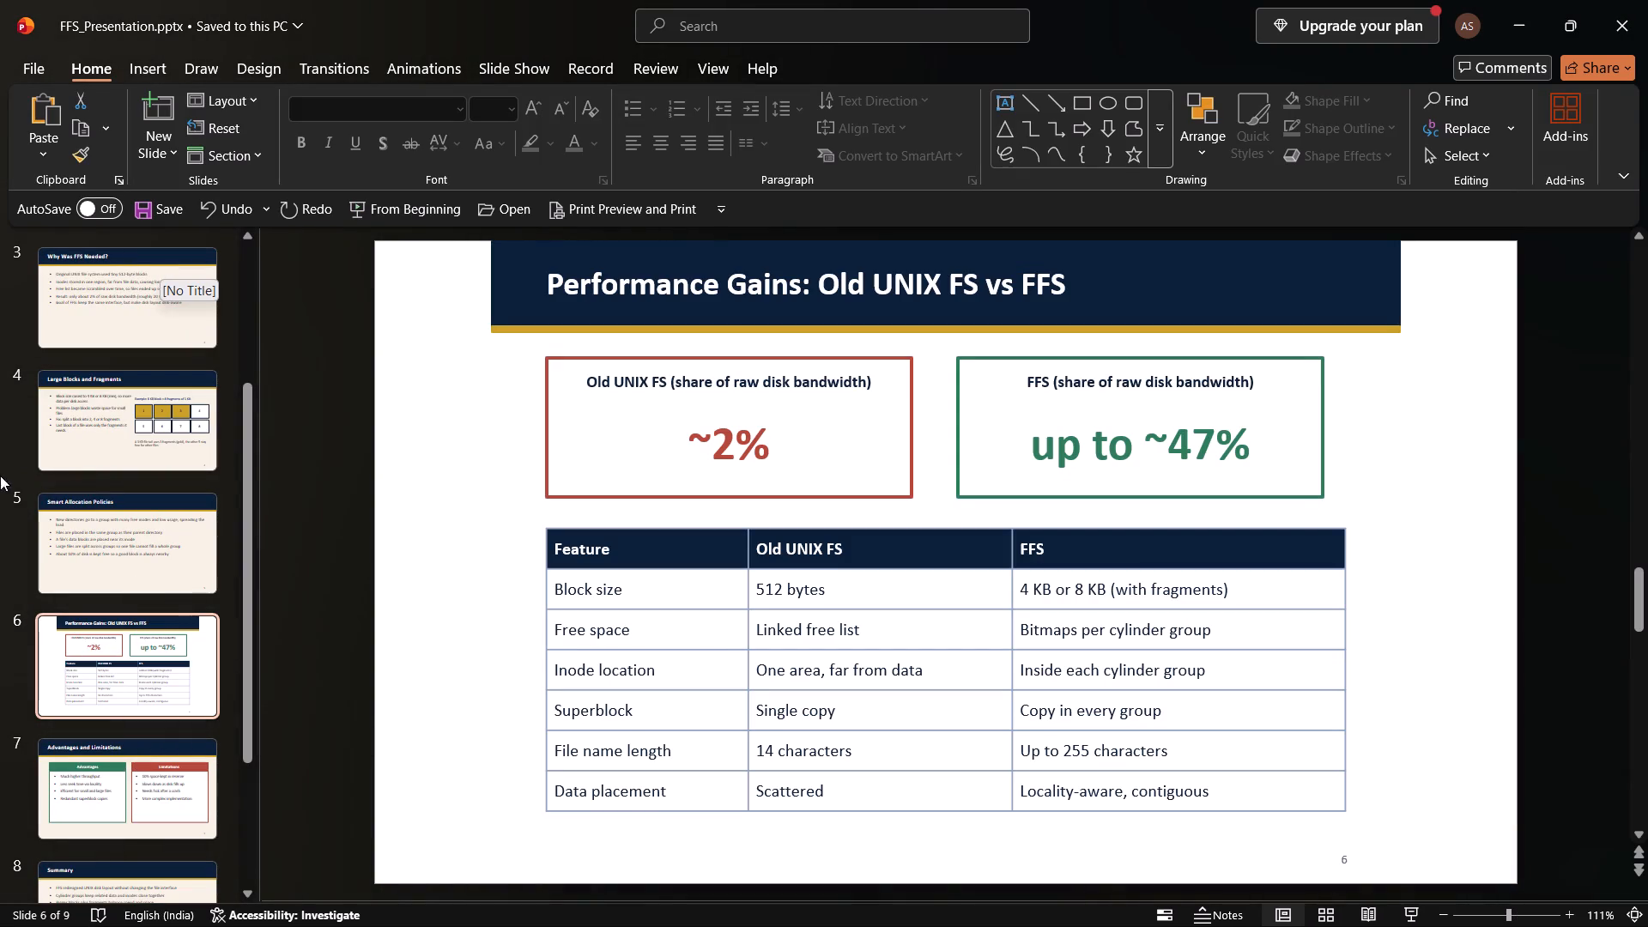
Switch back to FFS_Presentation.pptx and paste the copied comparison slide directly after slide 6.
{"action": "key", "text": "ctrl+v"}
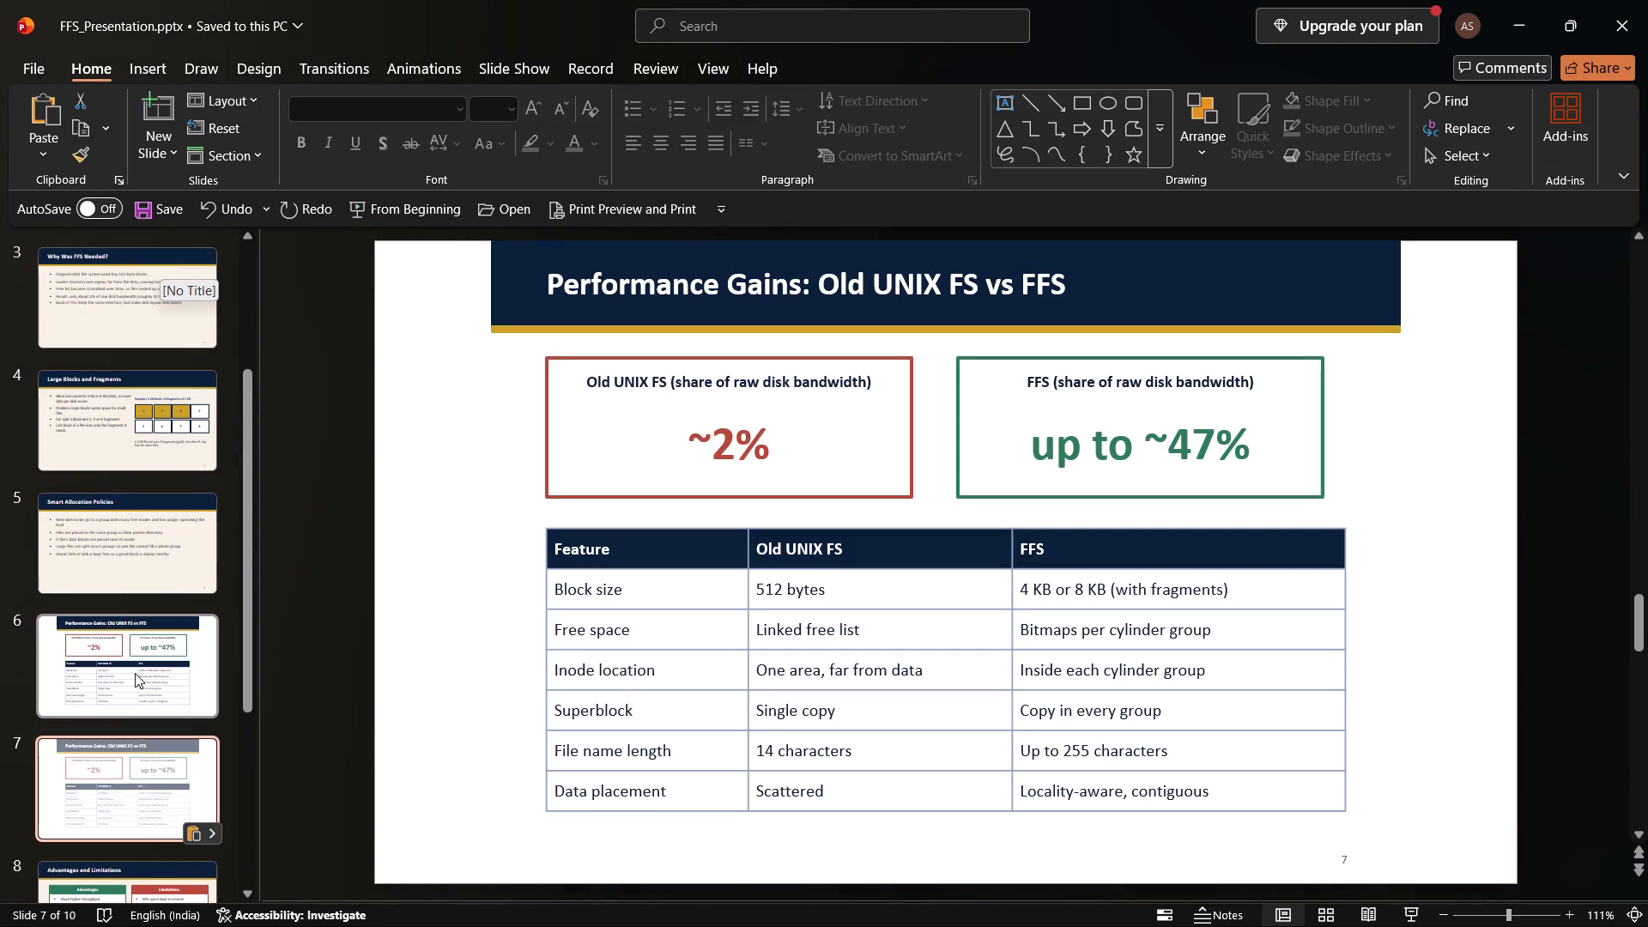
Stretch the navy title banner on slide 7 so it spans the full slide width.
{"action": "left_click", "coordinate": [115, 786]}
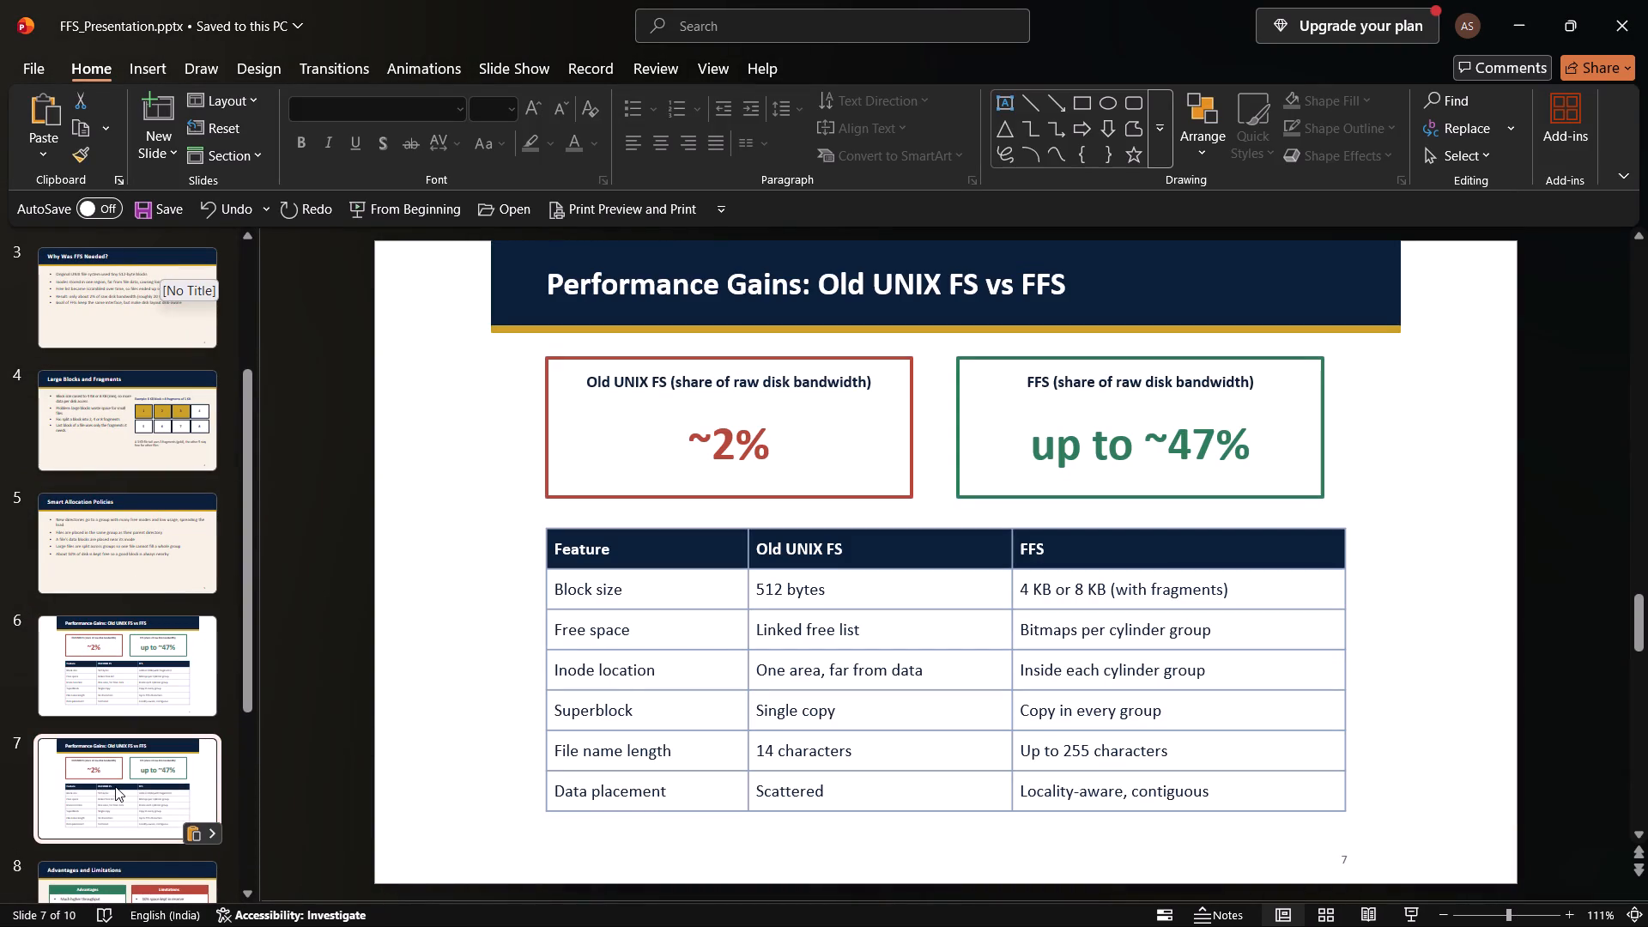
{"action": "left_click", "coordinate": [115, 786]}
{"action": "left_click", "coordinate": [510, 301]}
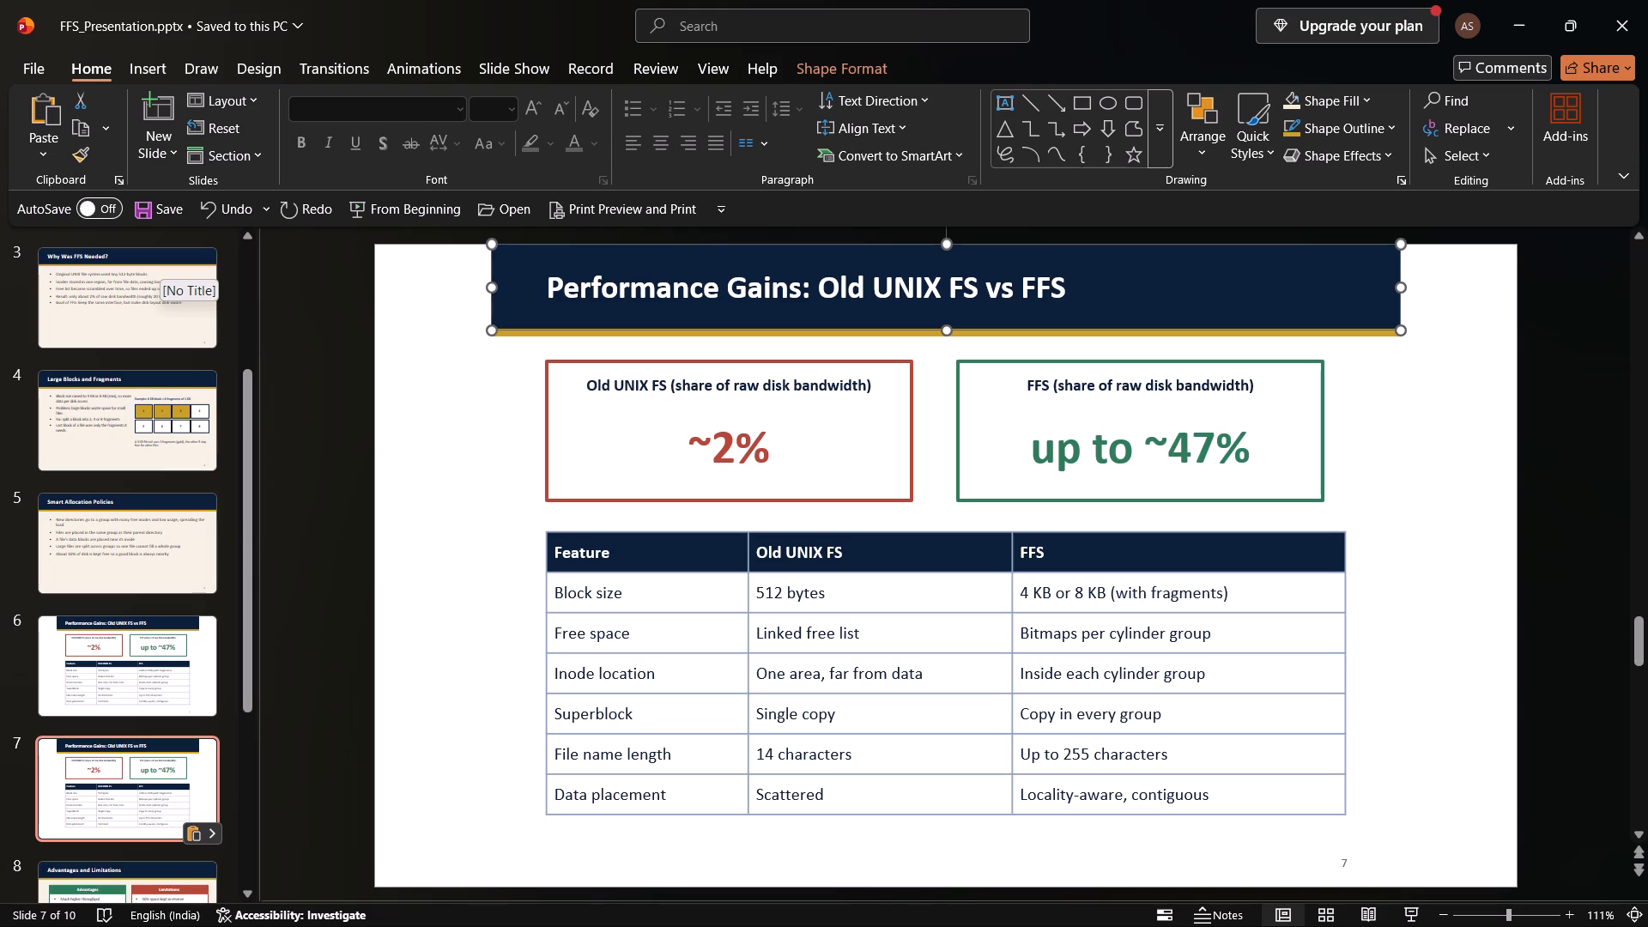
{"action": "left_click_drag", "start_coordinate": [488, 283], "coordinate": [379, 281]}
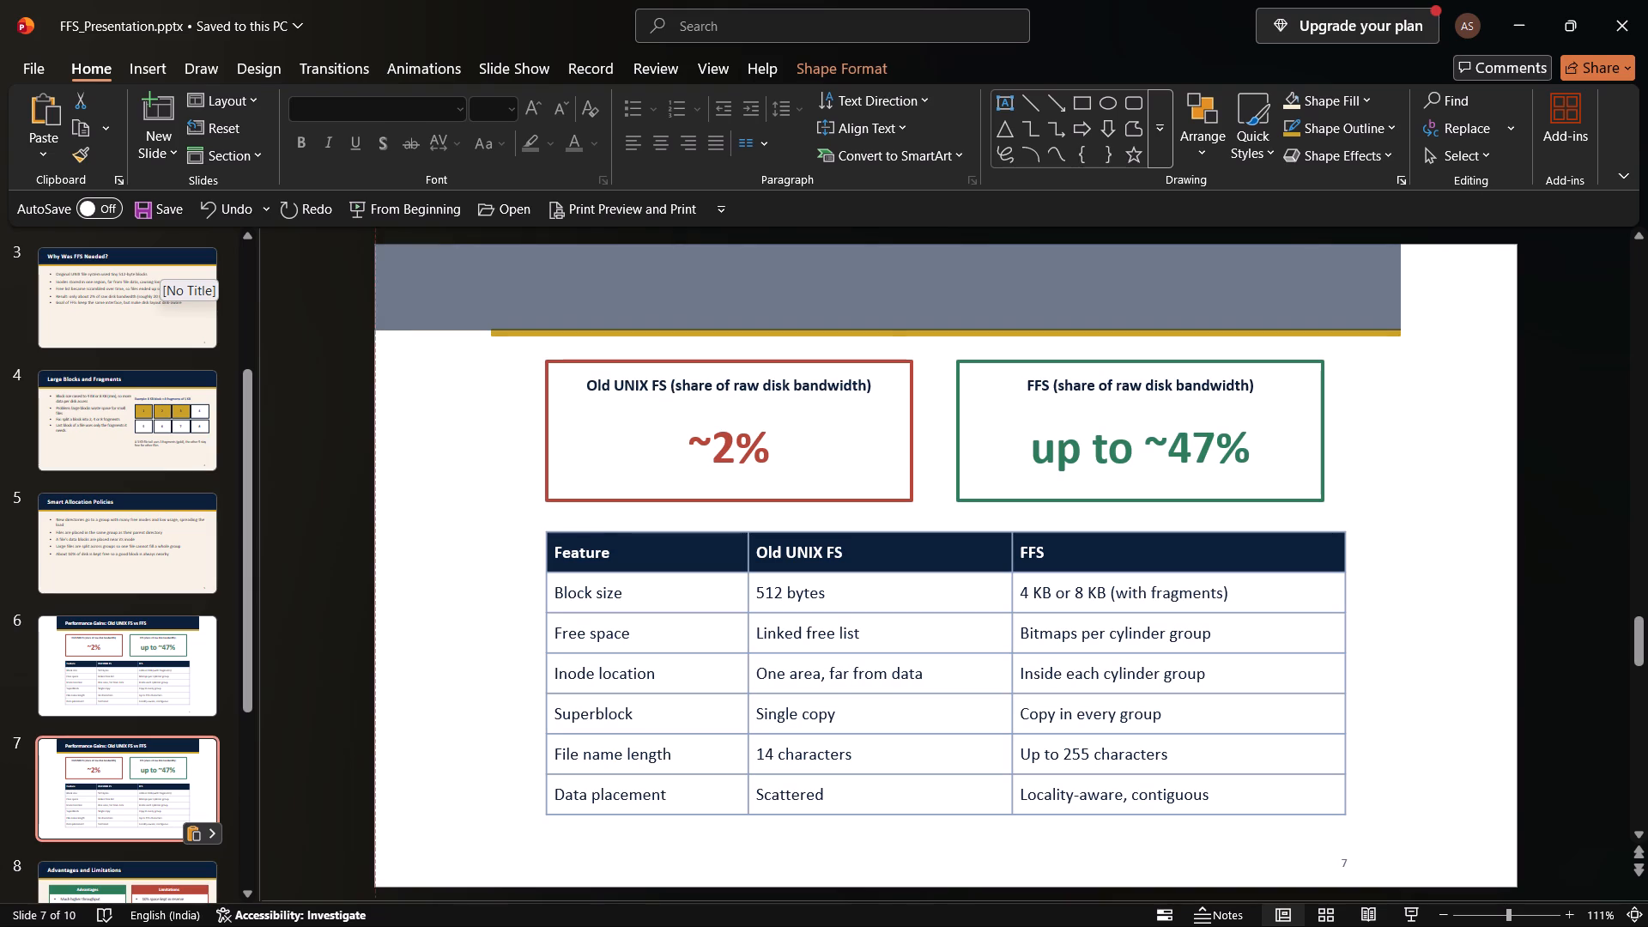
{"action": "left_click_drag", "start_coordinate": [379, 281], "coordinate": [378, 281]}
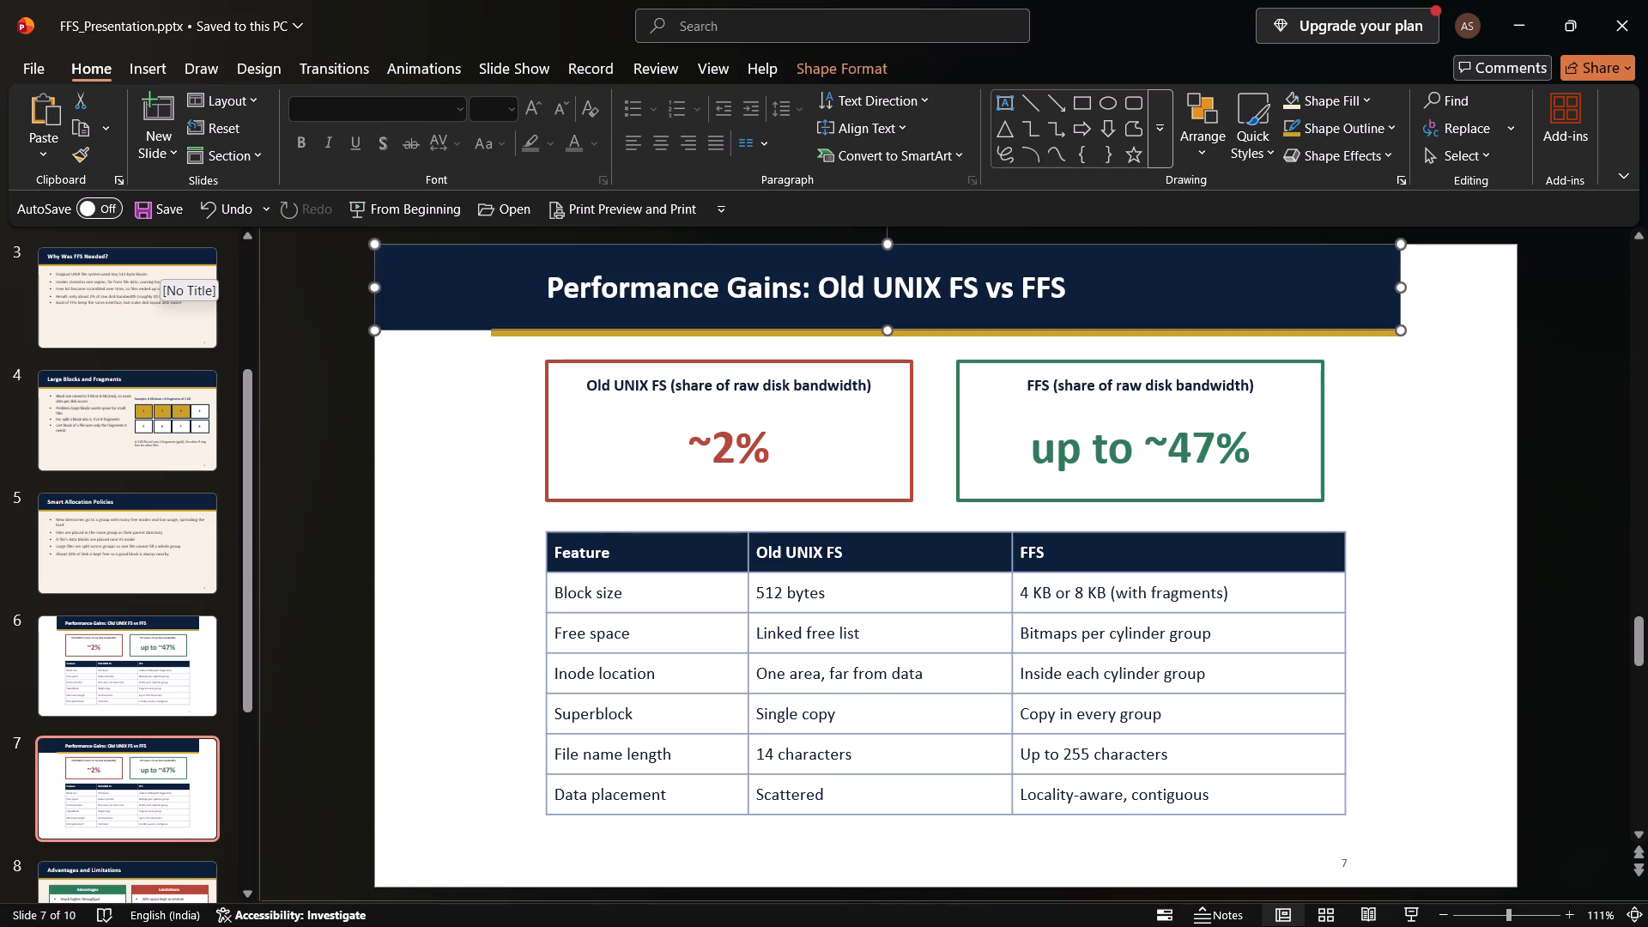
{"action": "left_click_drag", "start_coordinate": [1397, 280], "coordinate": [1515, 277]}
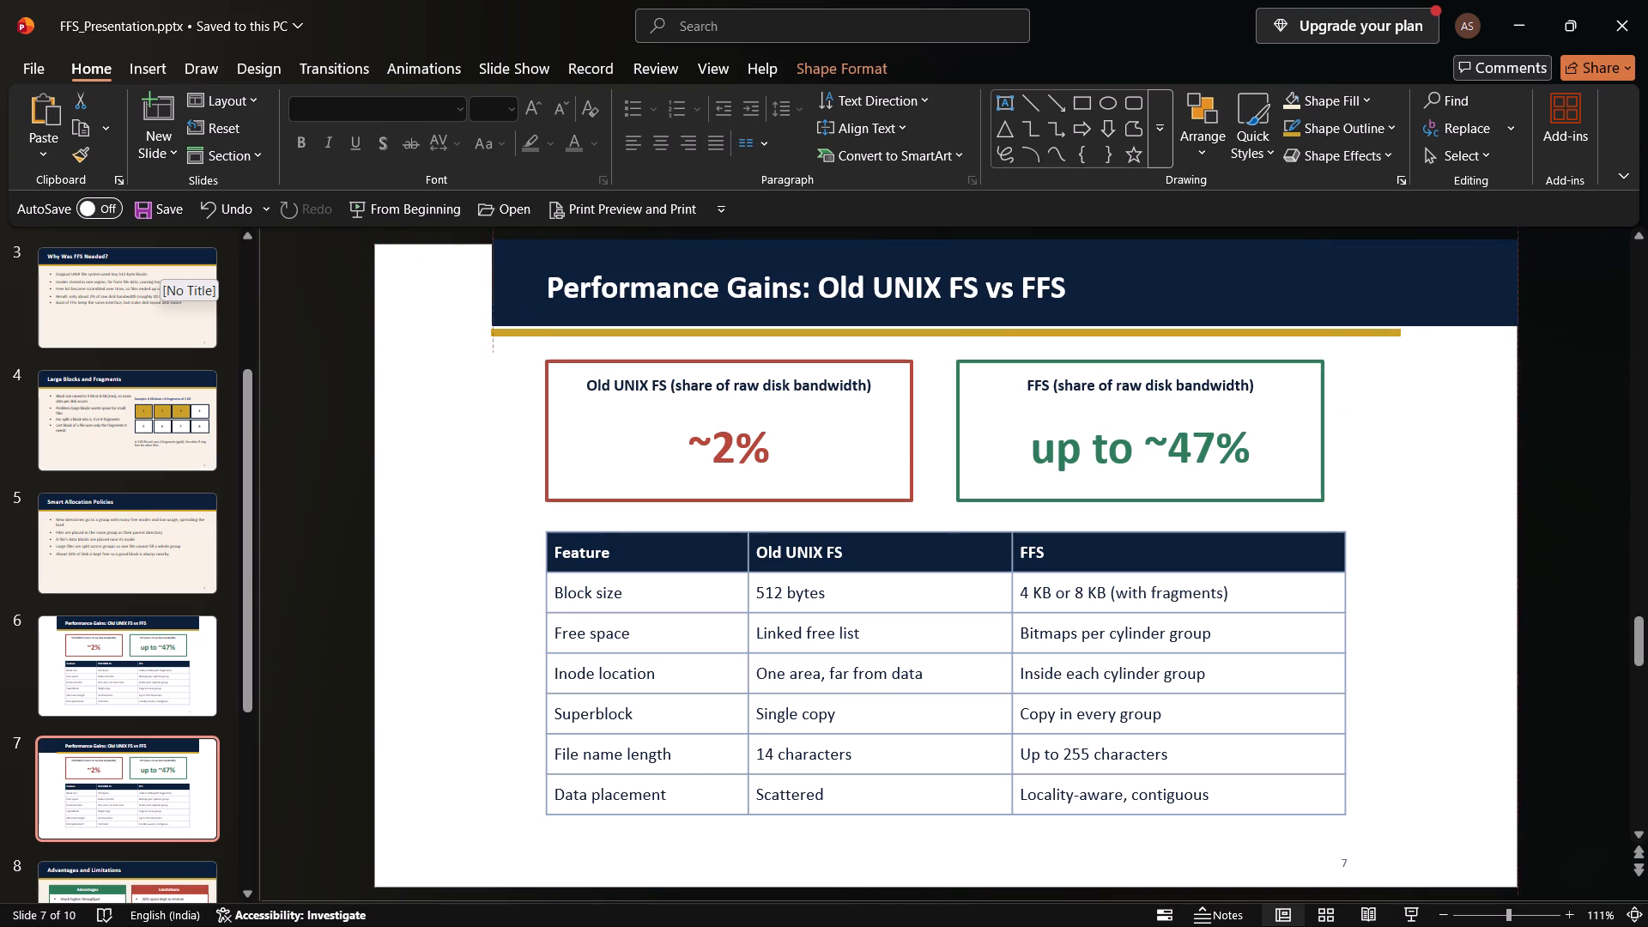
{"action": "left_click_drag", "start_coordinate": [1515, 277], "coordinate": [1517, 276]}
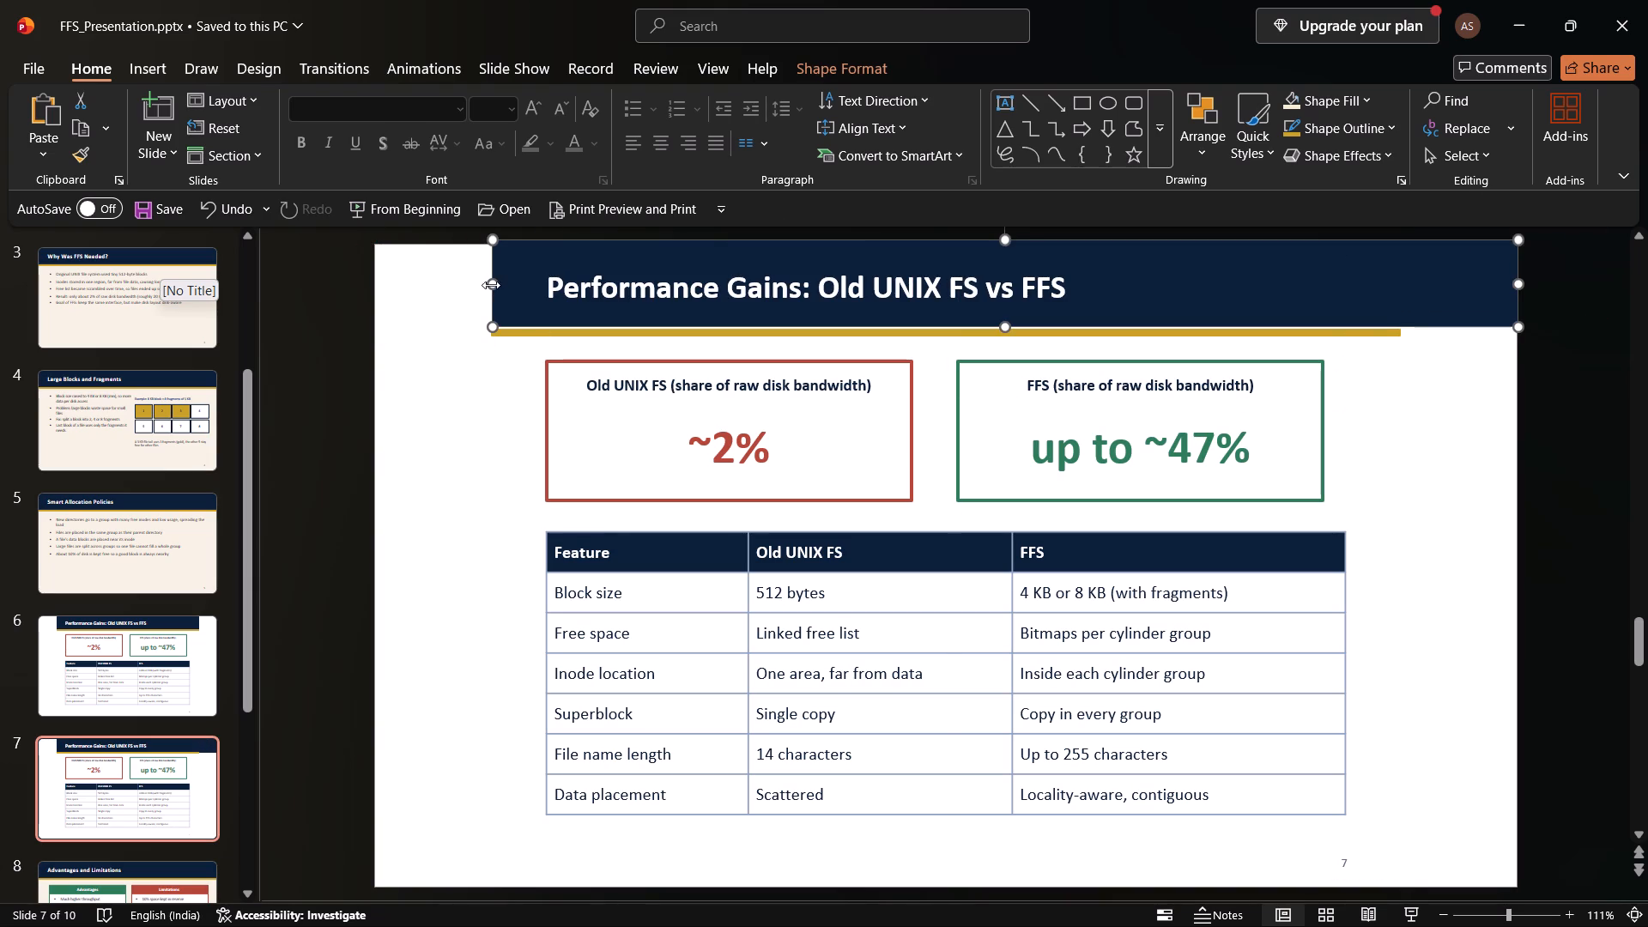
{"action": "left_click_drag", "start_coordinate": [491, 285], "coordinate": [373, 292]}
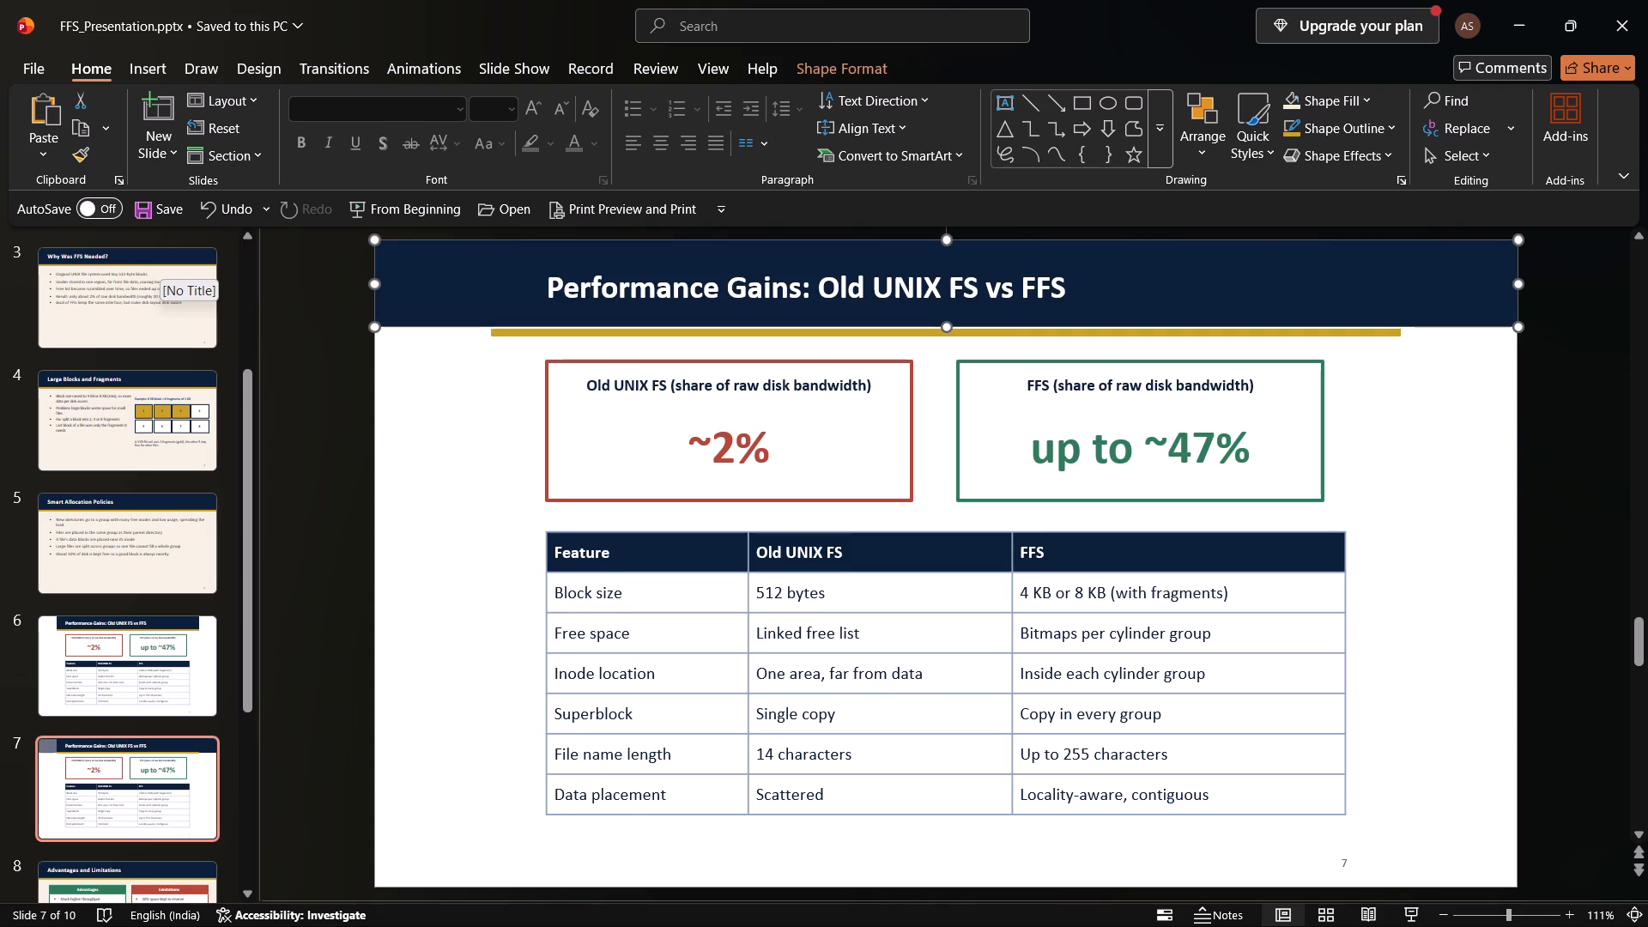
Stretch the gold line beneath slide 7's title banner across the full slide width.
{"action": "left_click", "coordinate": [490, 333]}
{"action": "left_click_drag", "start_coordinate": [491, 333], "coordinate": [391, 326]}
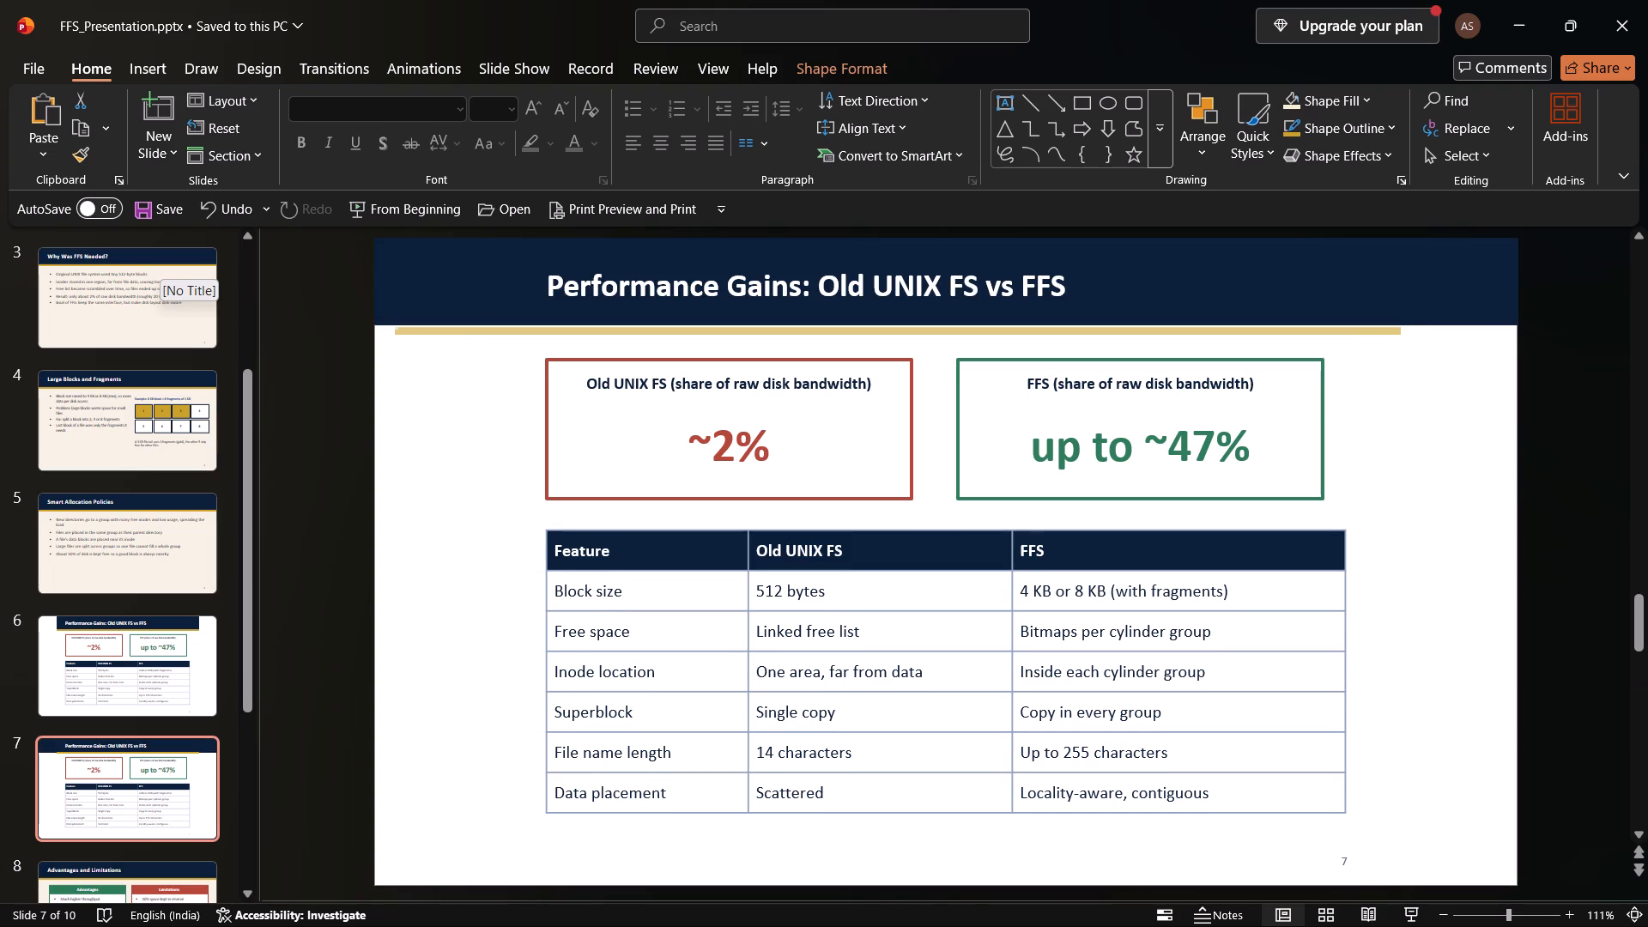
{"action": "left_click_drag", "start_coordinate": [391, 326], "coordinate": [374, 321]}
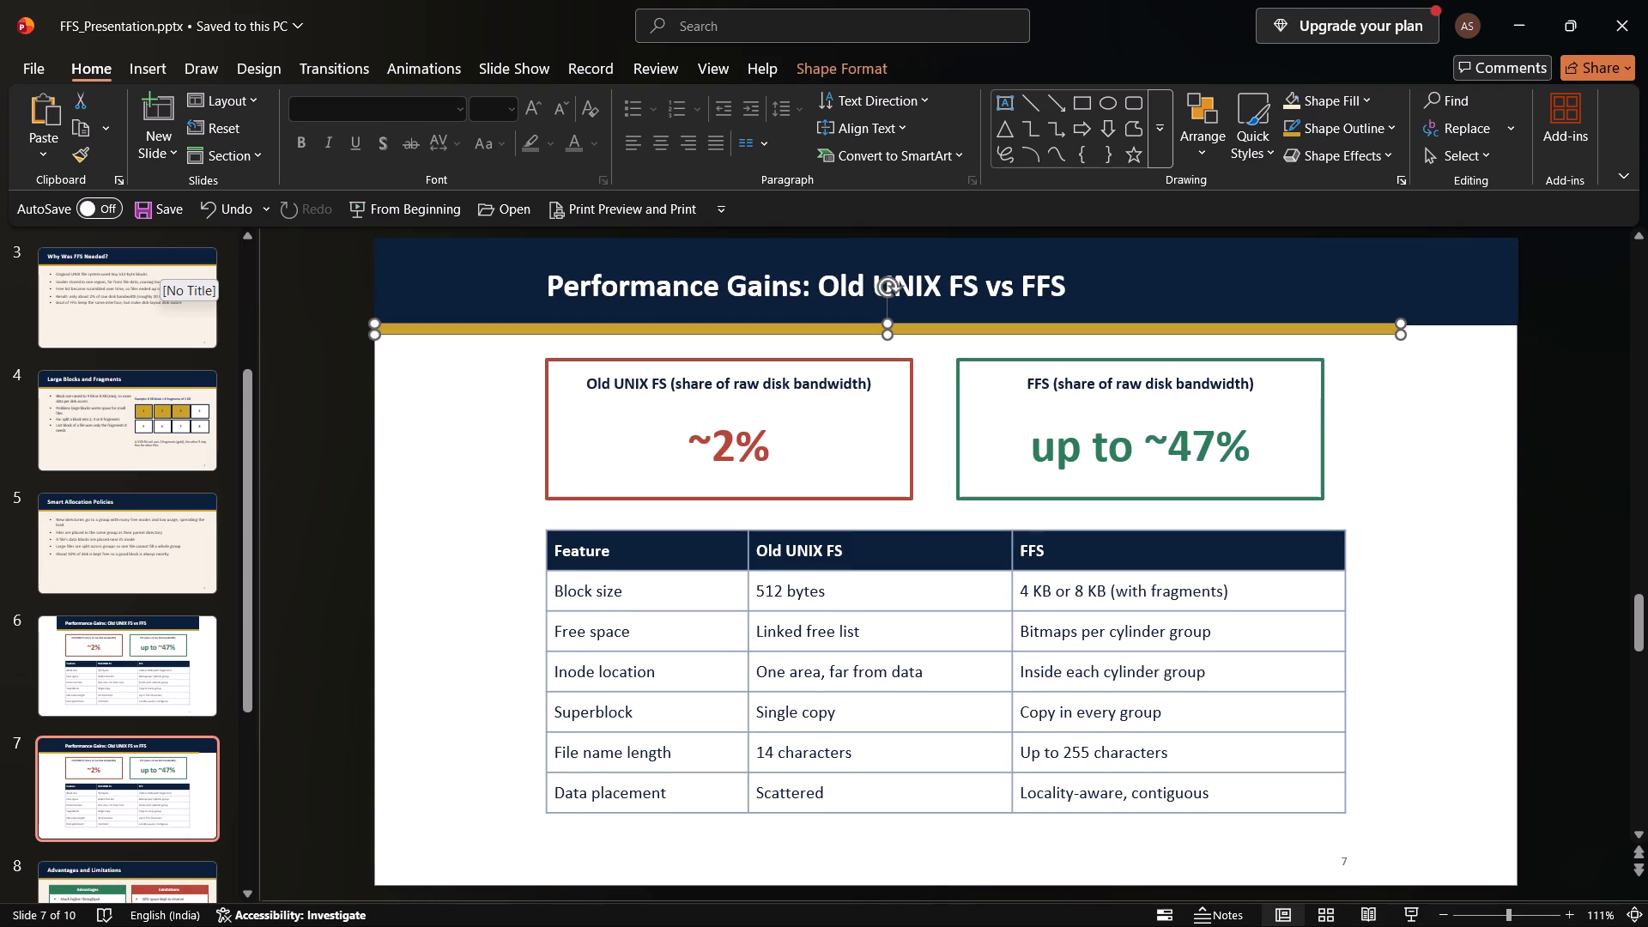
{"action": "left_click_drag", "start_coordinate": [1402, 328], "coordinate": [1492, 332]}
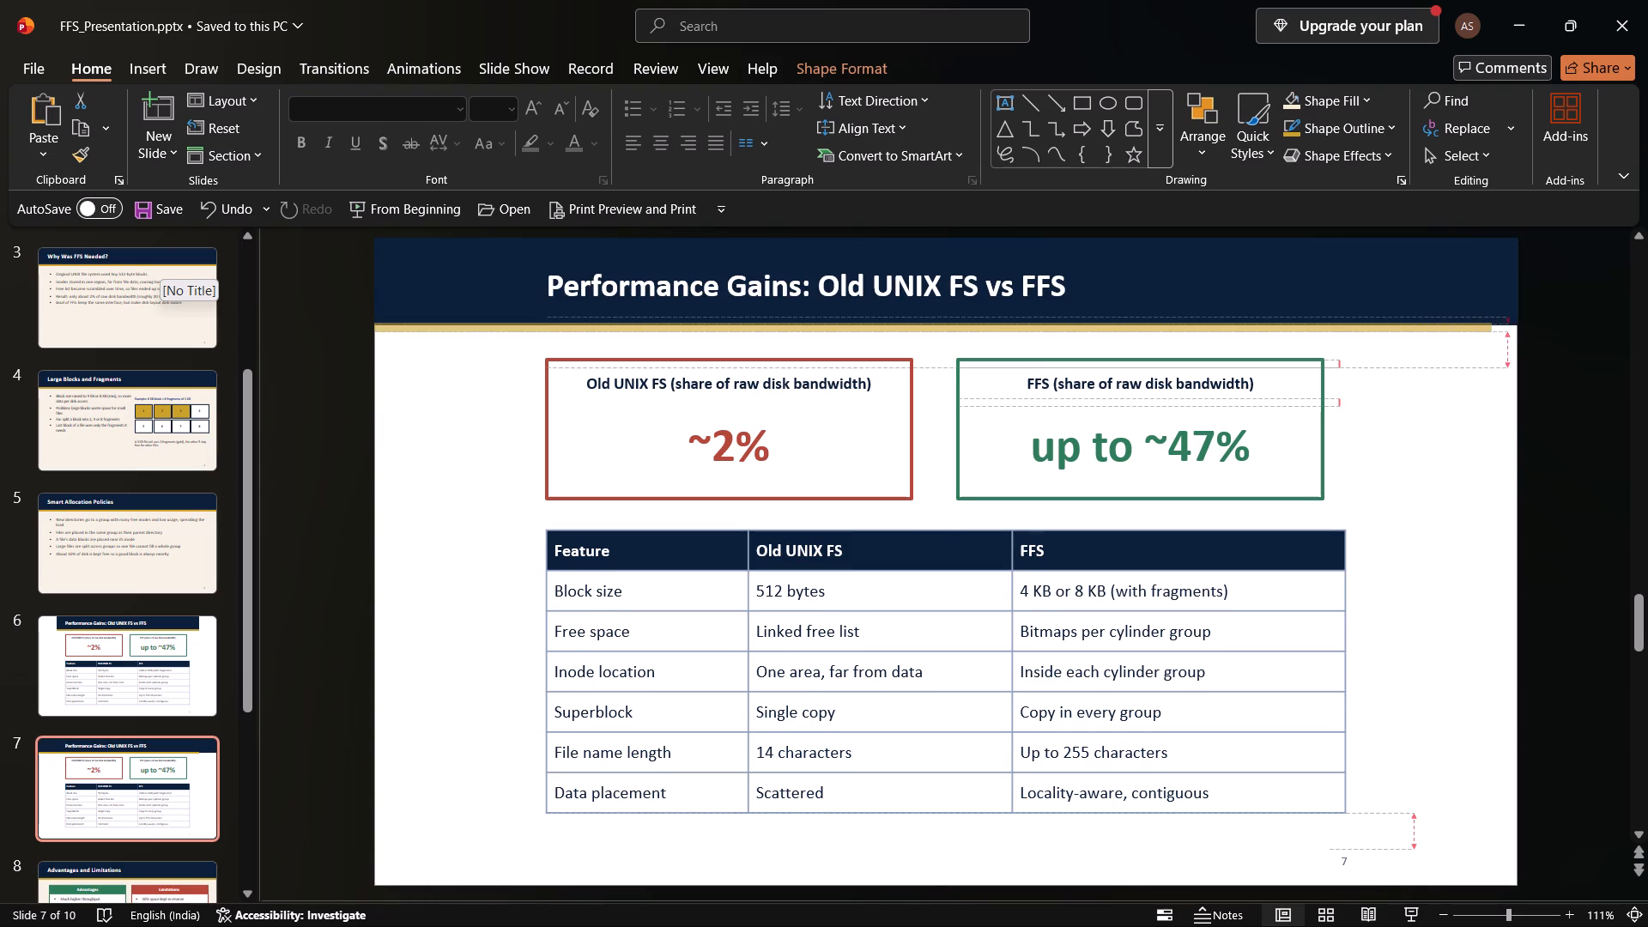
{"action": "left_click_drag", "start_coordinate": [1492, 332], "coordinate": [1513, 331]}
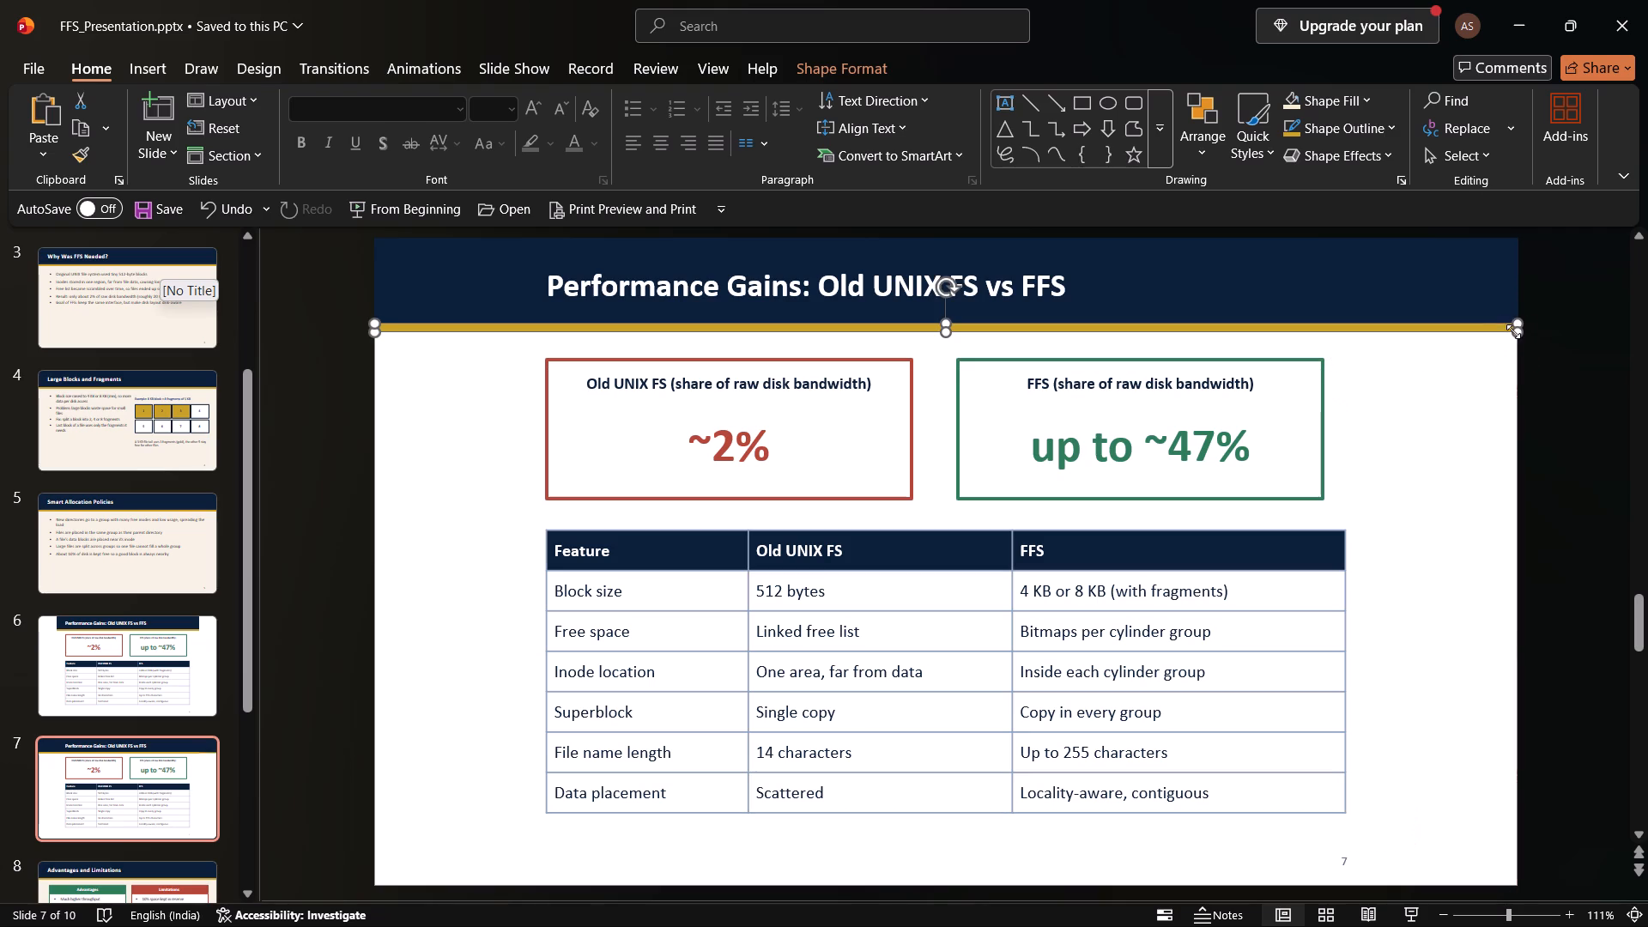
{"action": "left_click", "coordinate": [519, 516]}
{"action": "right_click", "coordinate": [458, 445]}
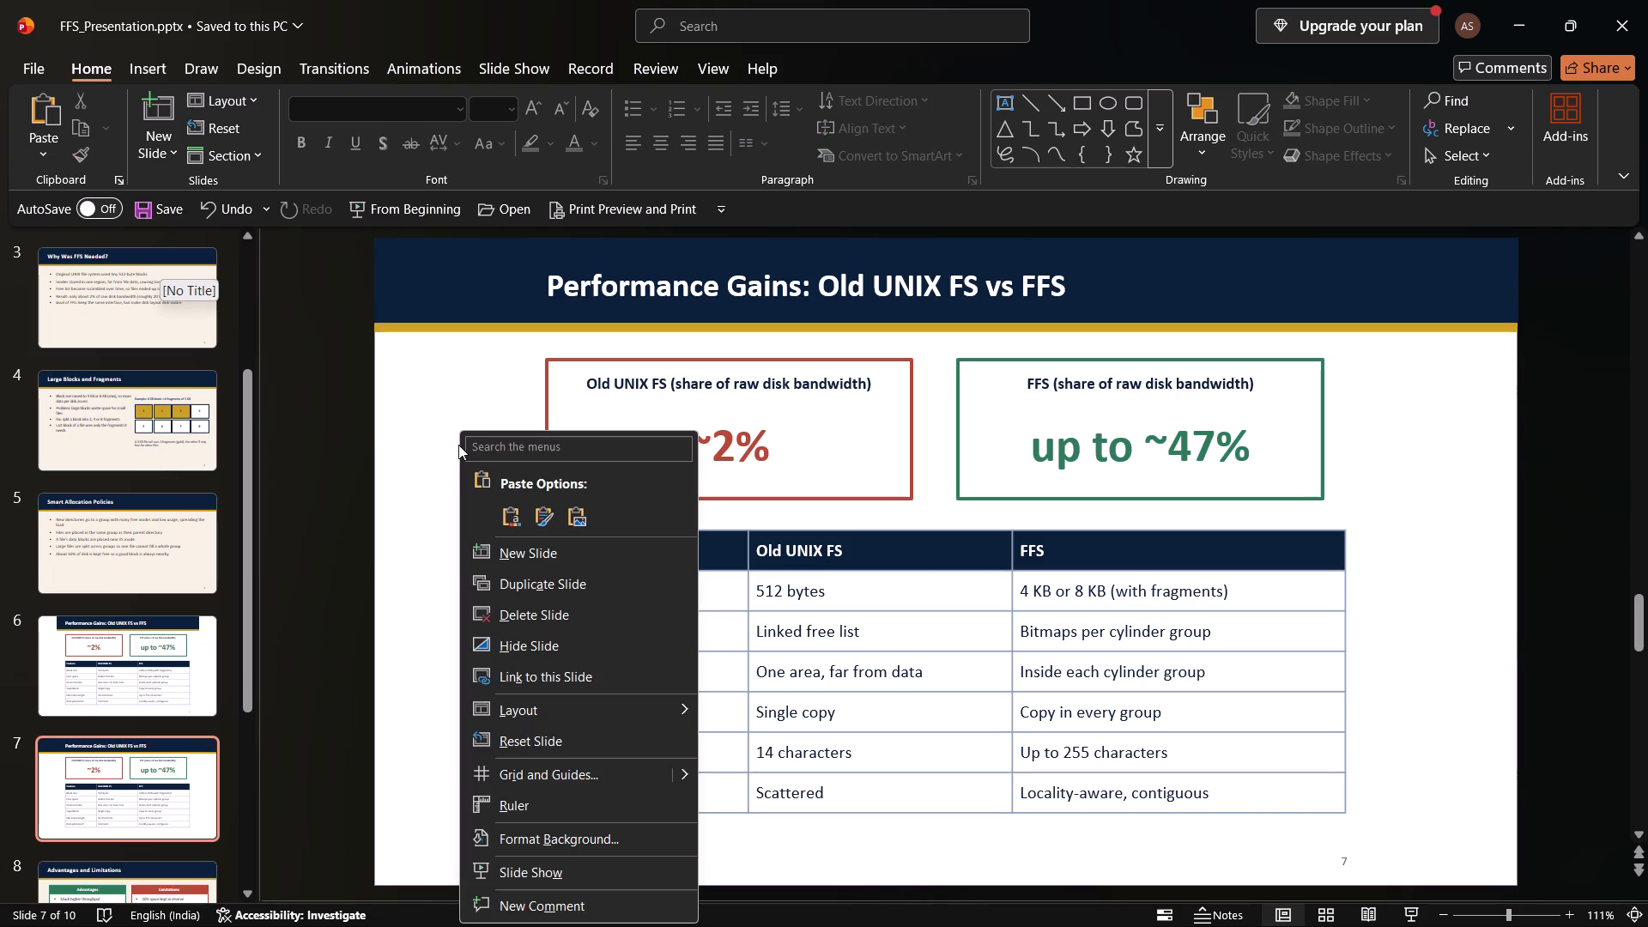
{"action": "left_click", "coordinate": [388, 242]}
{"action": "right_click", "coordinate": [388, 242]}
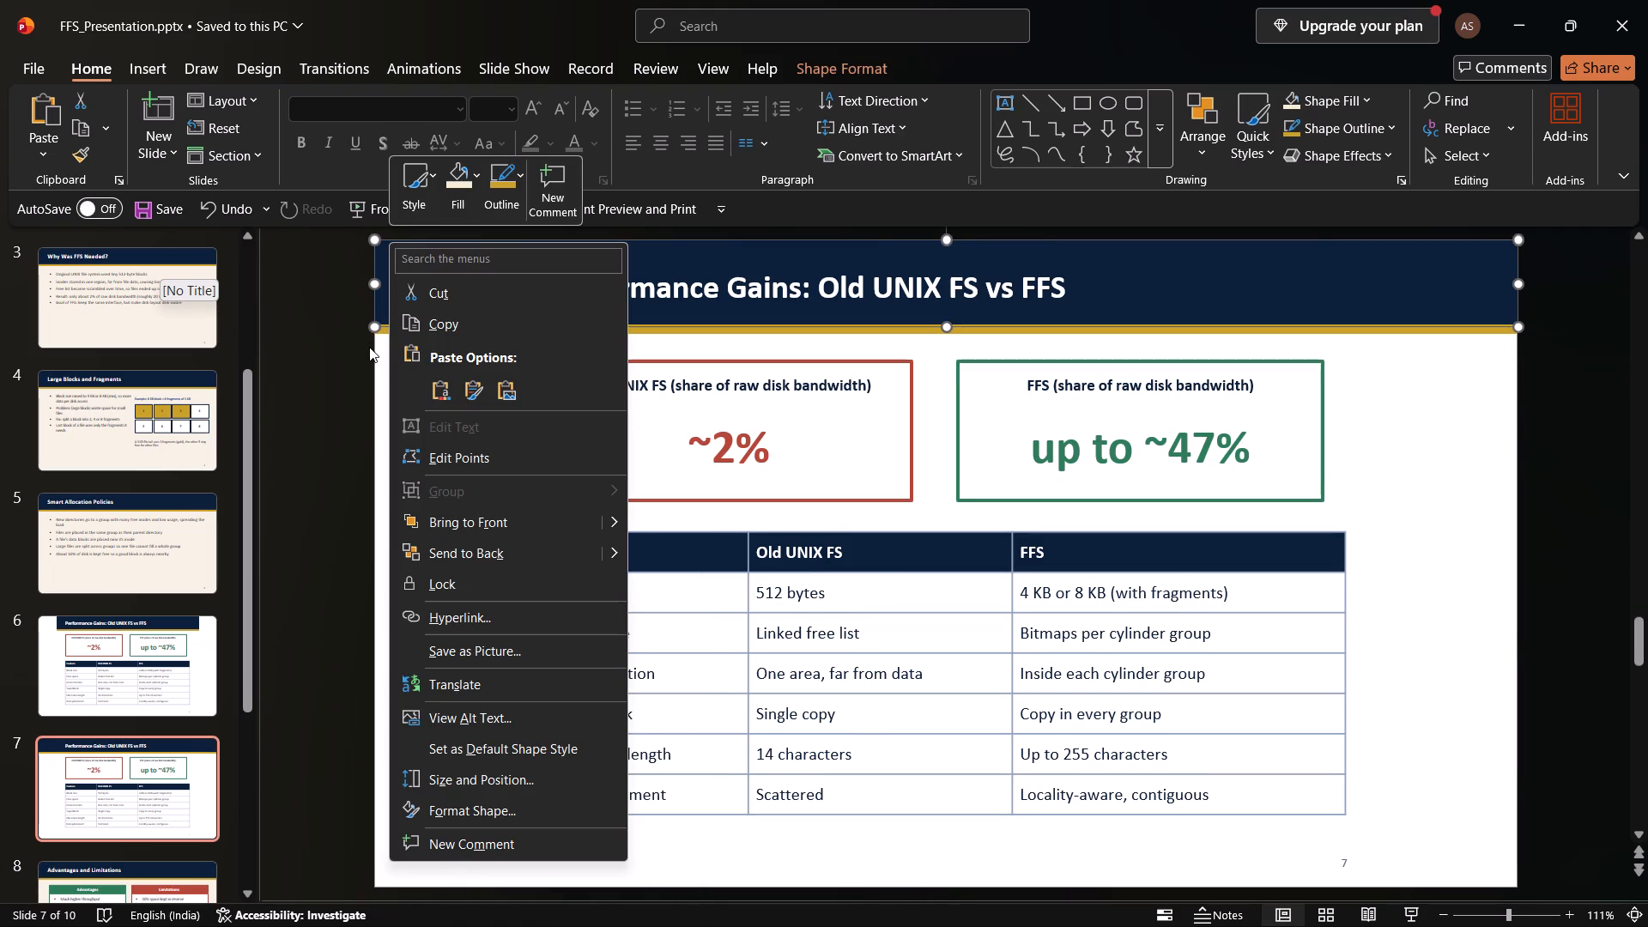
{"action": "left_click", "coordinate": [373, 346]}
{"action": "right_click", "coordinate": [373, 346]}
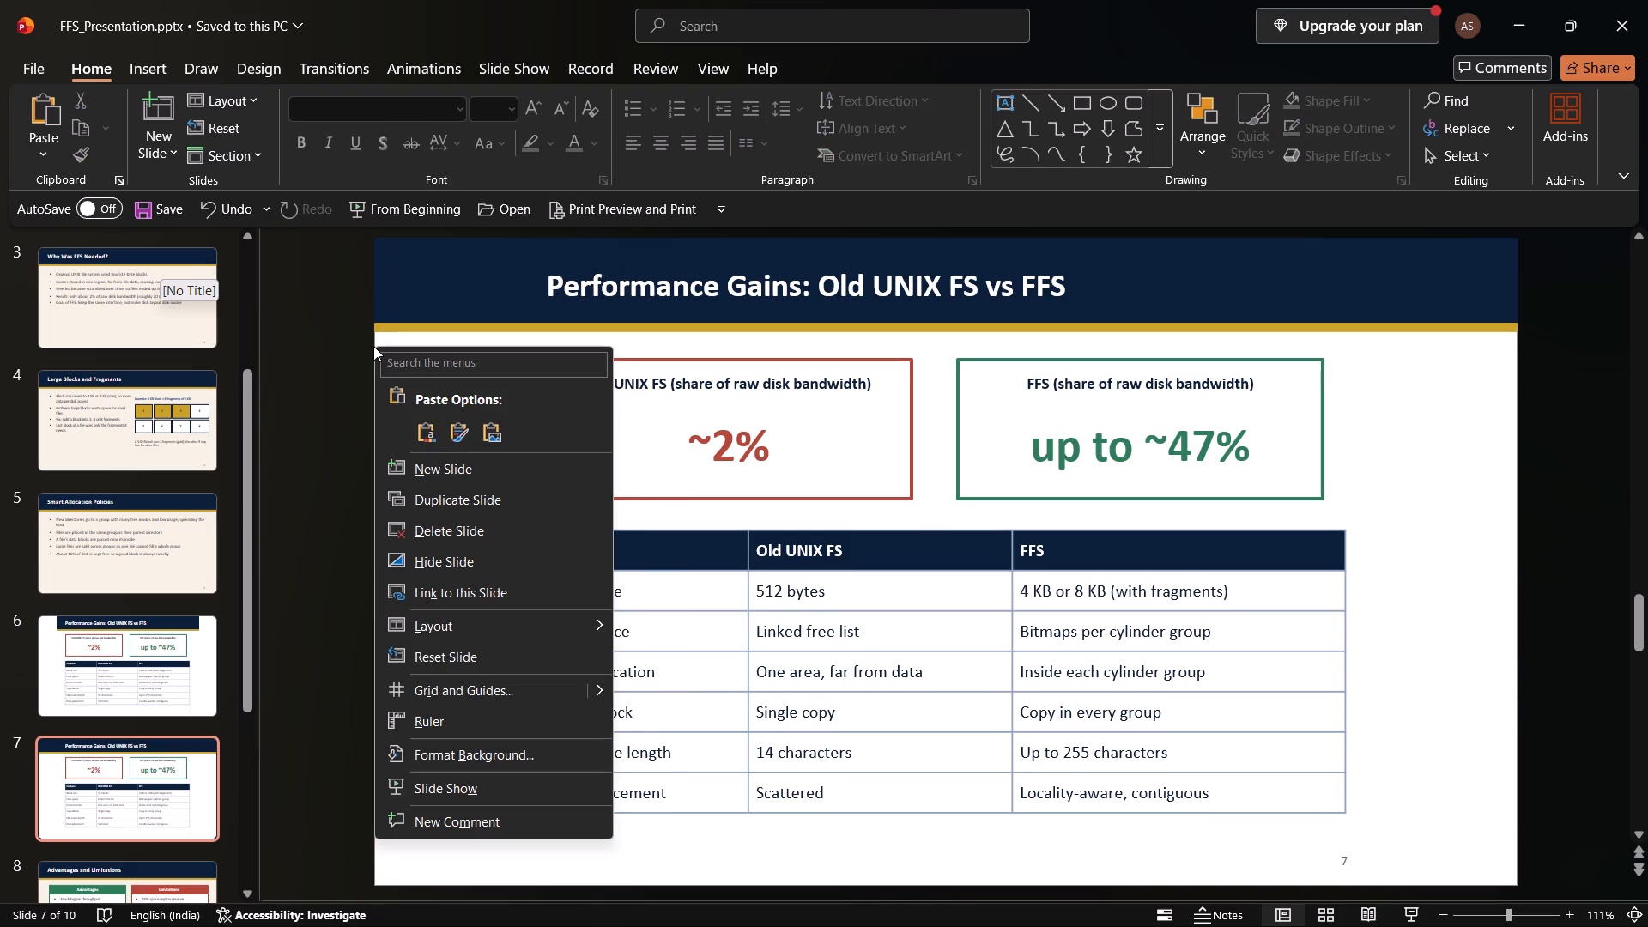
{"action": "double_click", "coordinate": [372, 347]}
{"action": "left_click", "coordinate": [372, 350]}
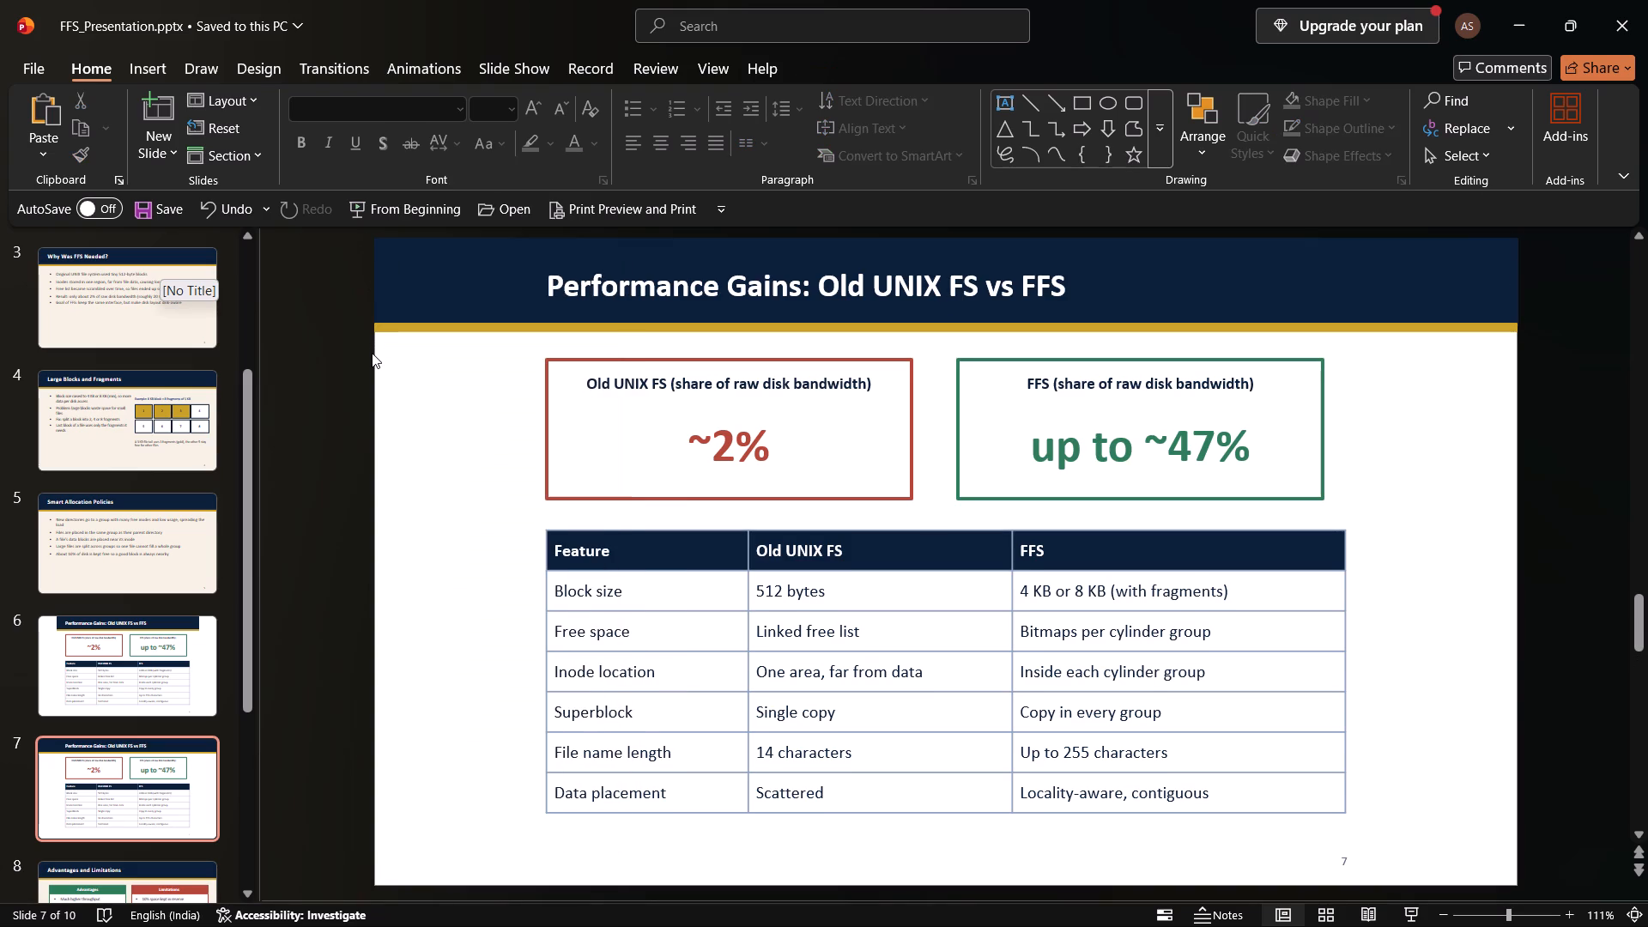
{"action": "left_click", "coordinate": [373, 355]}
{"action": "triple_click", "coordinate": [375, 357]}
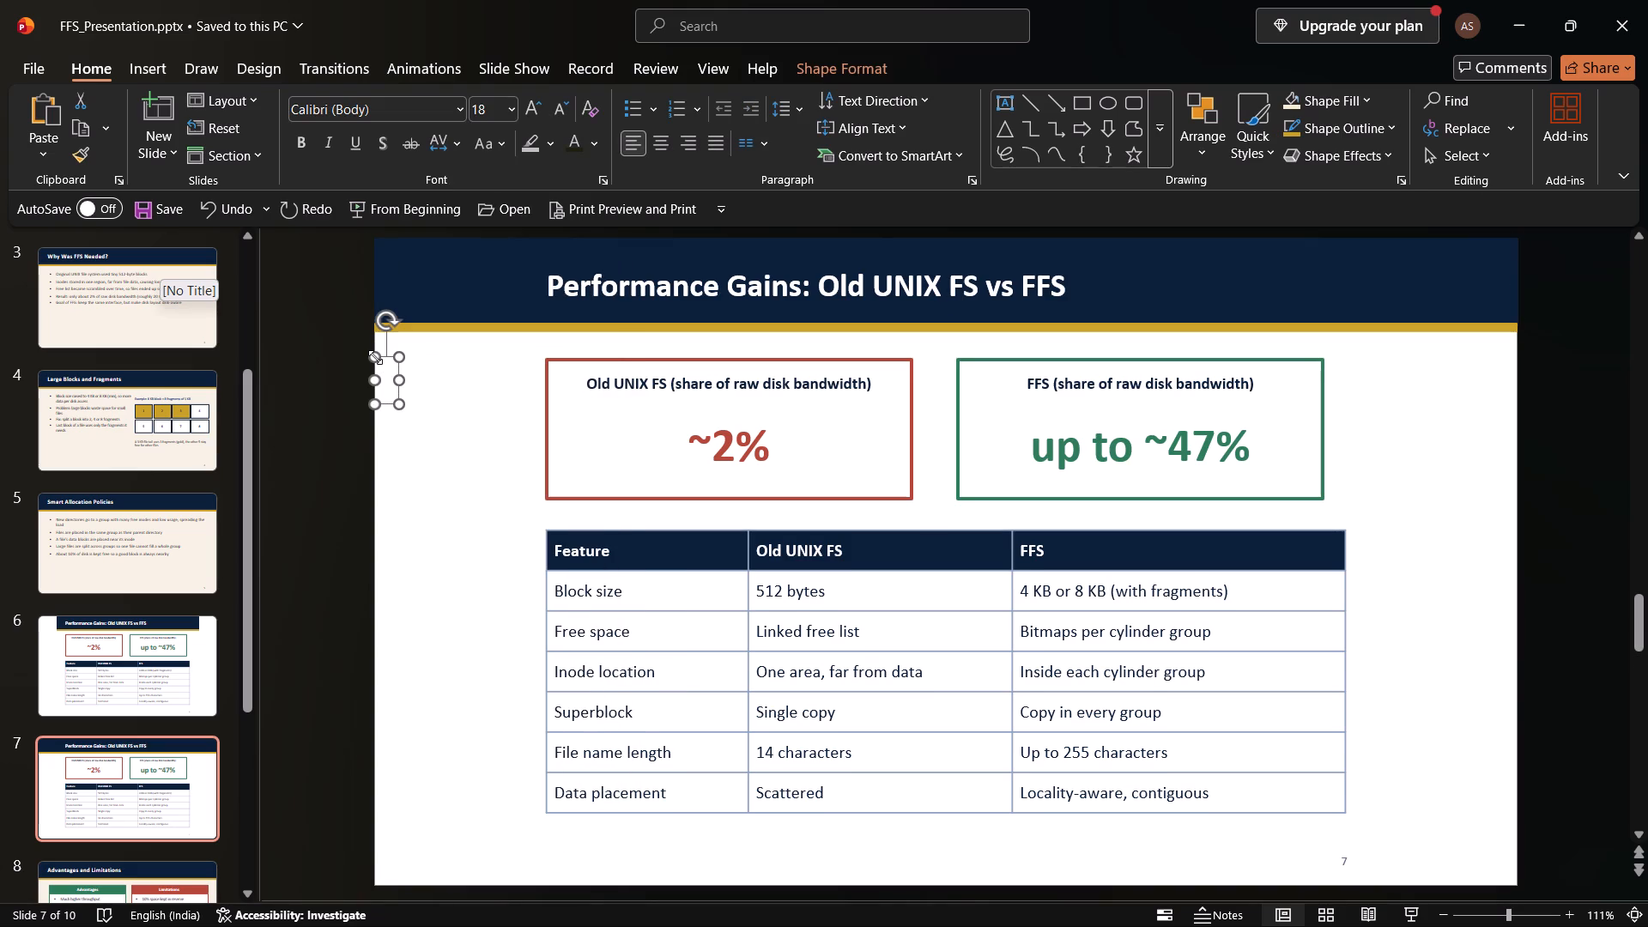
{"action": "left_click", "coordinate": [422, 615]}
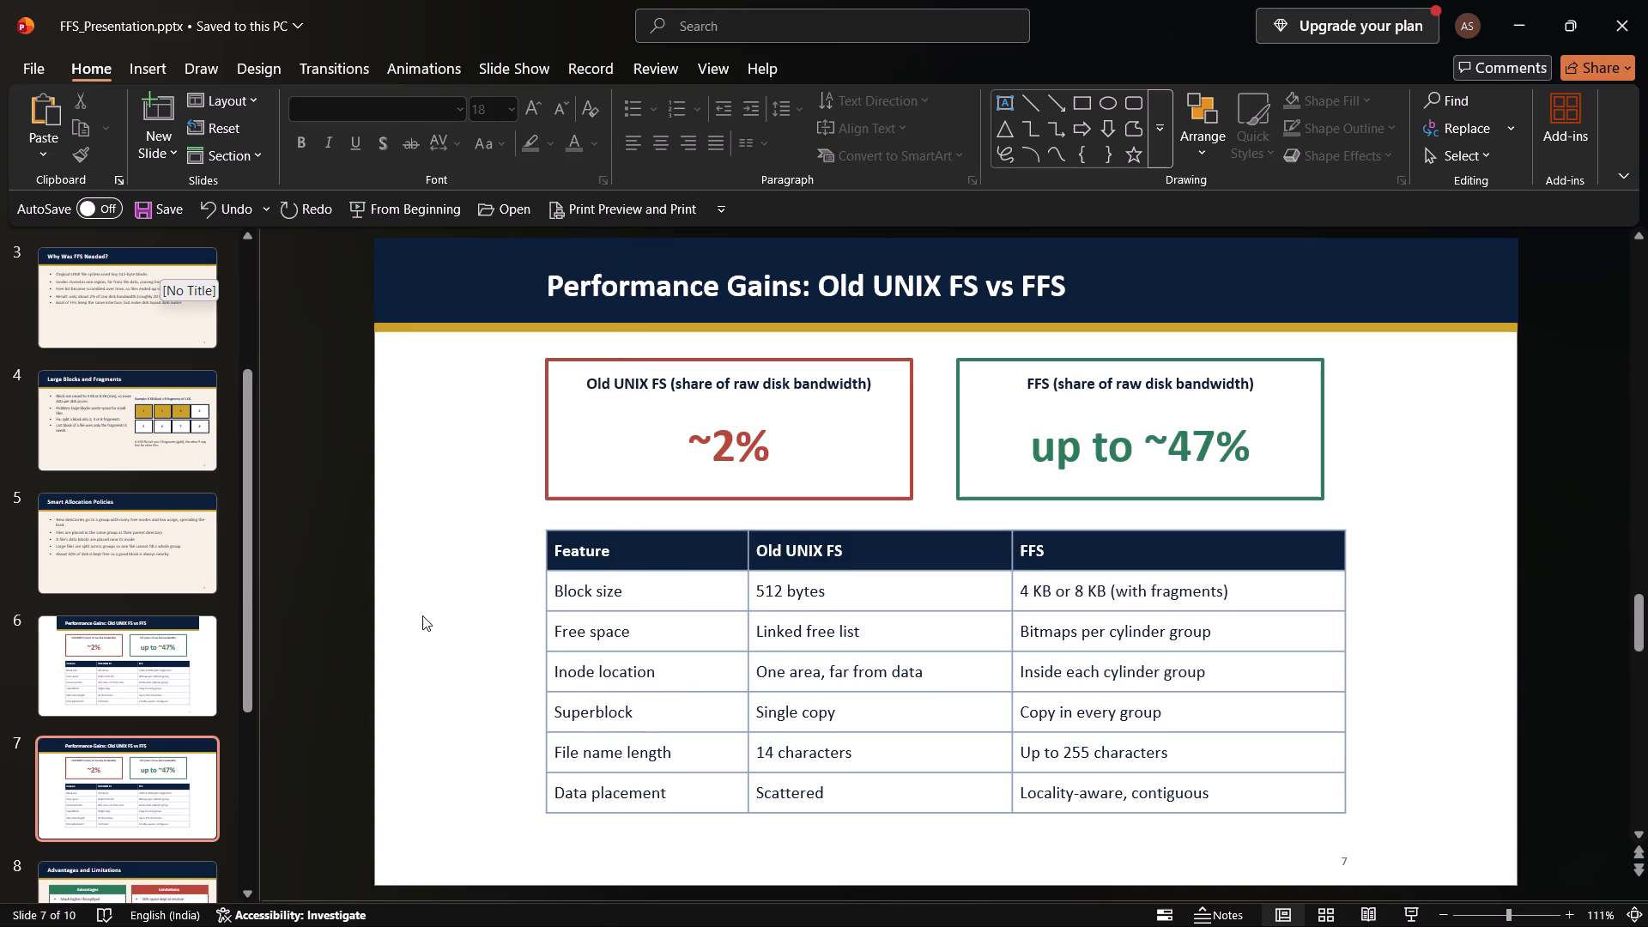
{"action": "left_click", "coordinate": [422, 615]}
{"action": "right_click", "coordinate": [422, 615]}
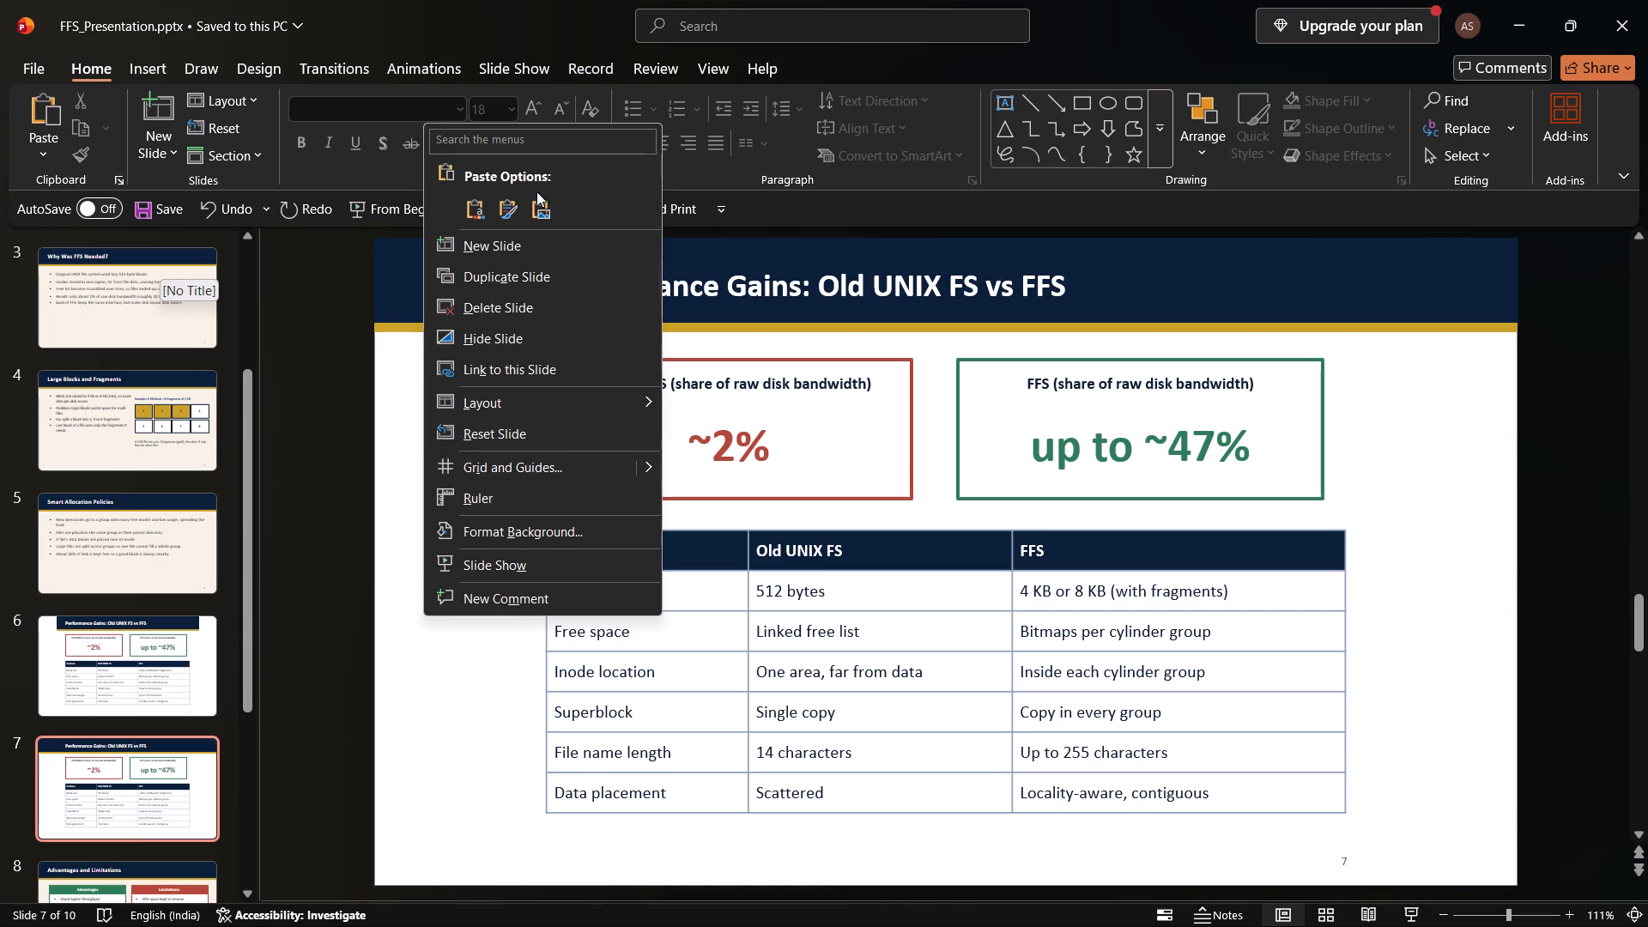
Paste the copied comparison slide after slide 7, keeping its source formatting.
{"action": "right_click", "coordinate": [139, 767]}
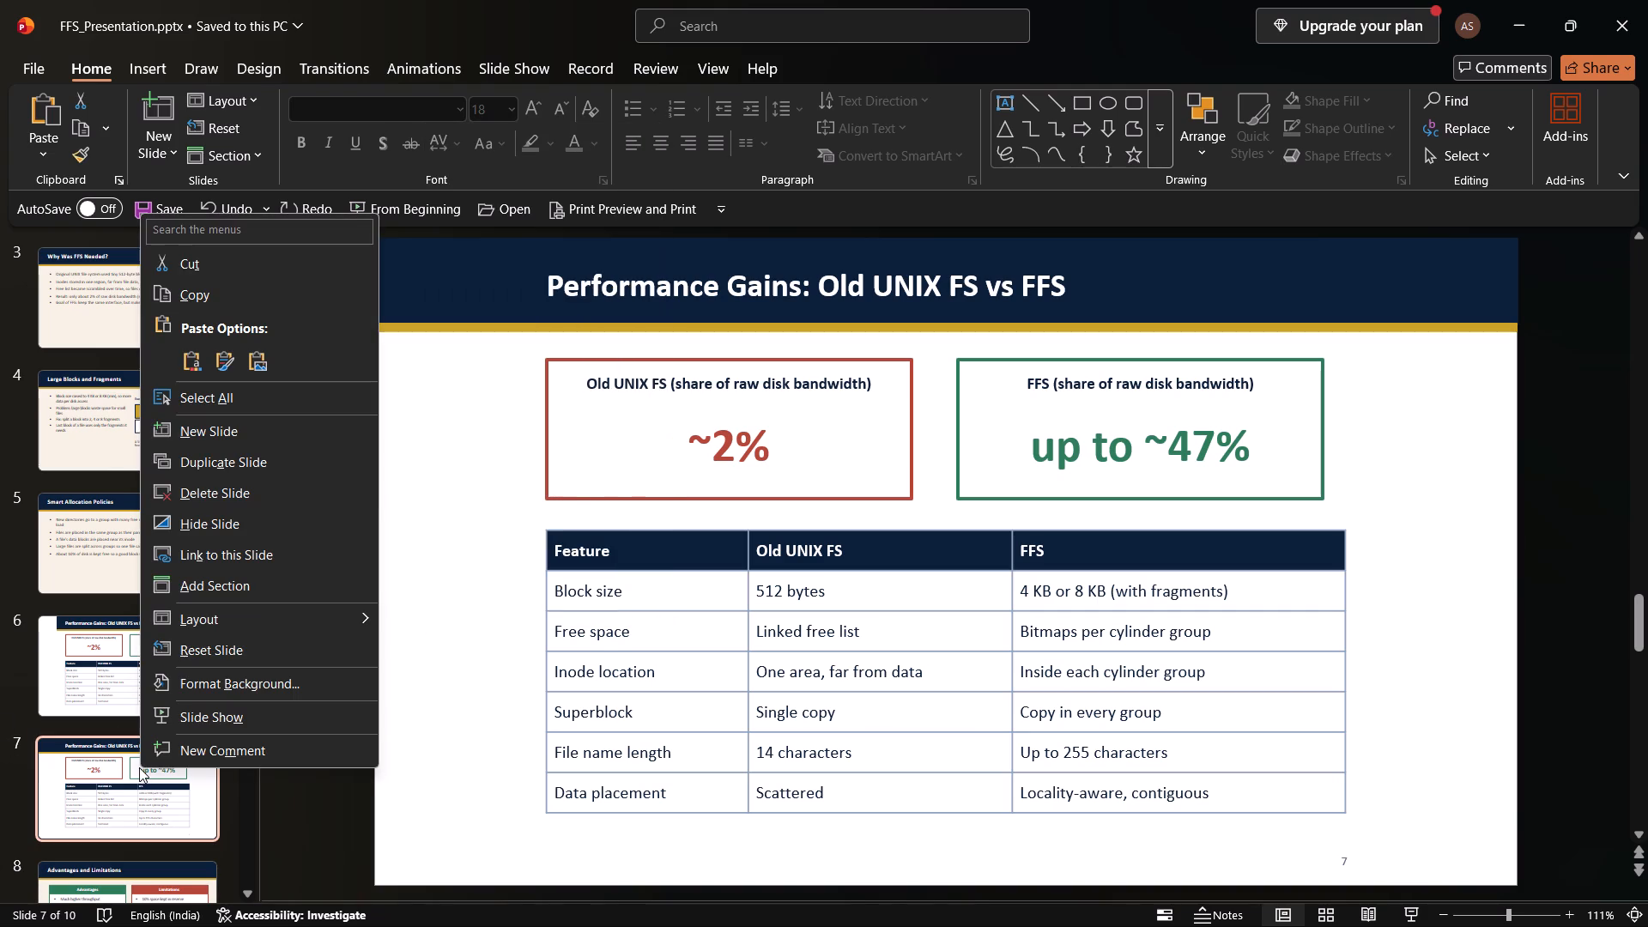
{"action": "left_click", "coordinate": [225, 355]}
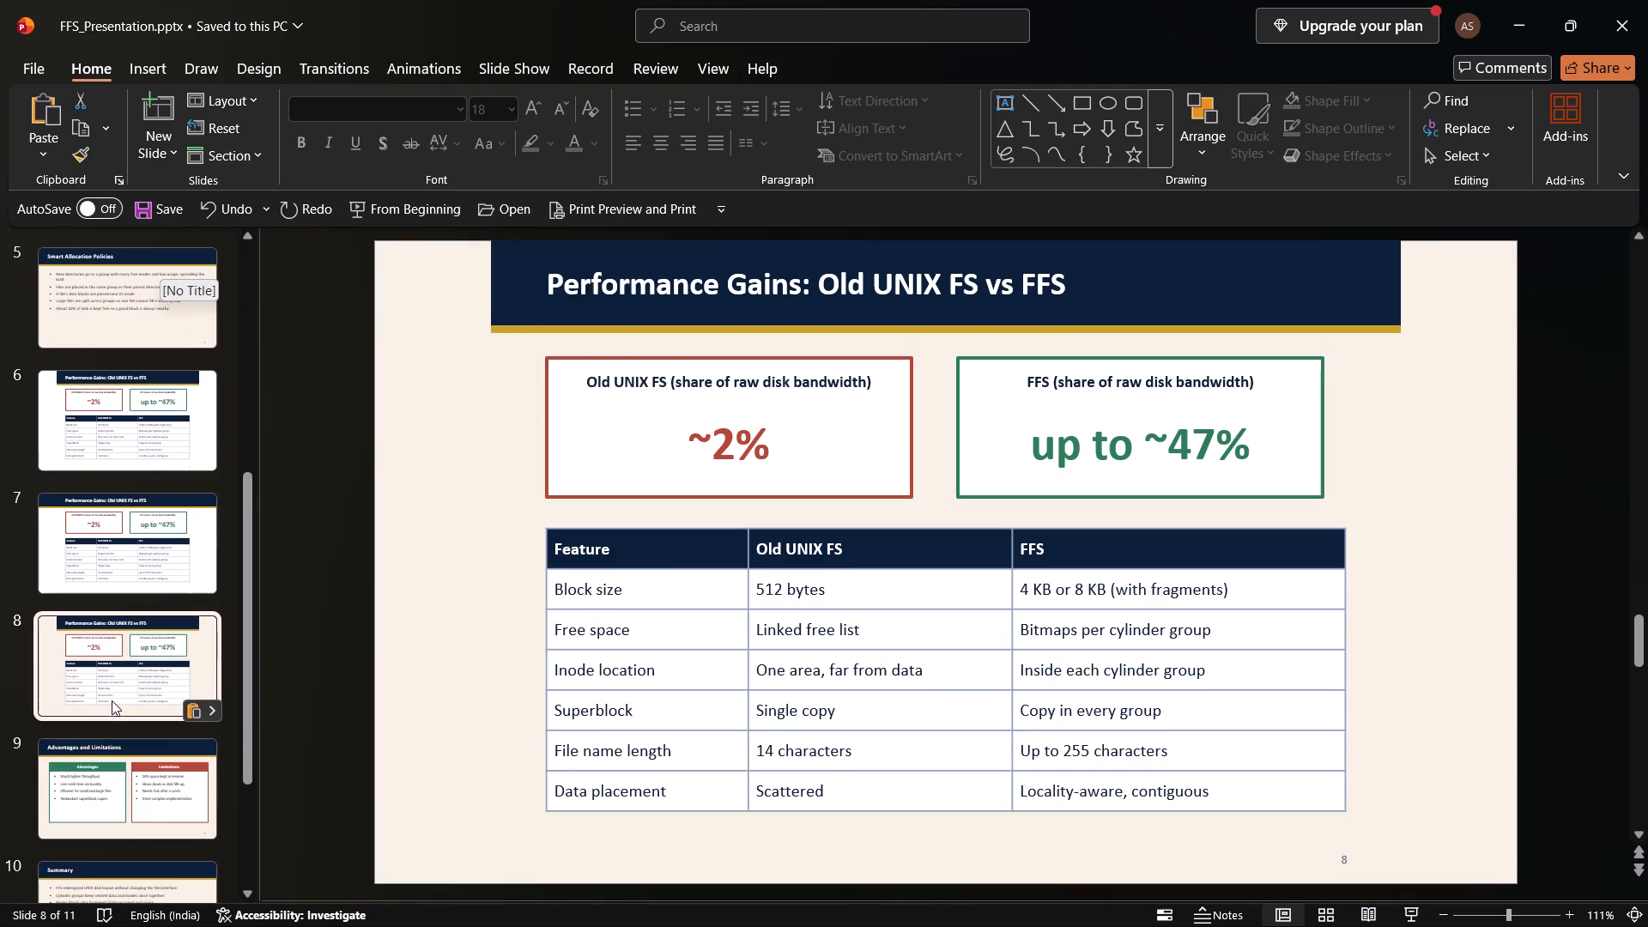
Cut the two white-background comparison slides, 7 and 6, keeping only the cream-background copy.
{"action": "left_click", "coordinate": [112, 700]}
{"action": "right_click", "coordinate": [107, 543]}
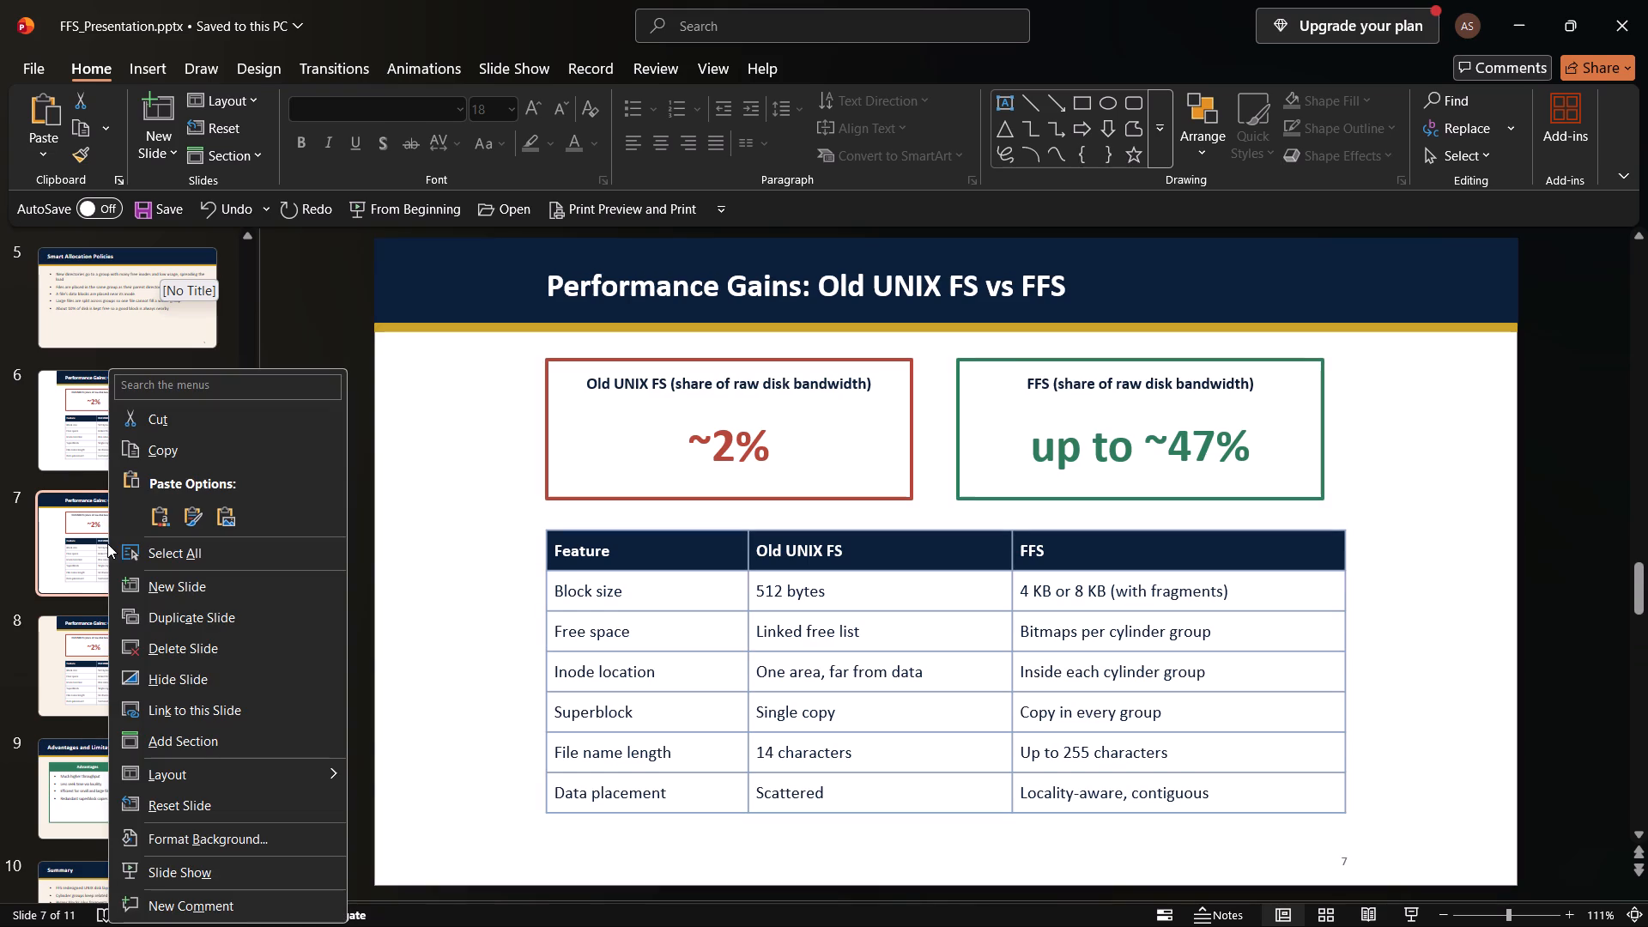
{"action": "left_click", "coordinate": [151, 415]}
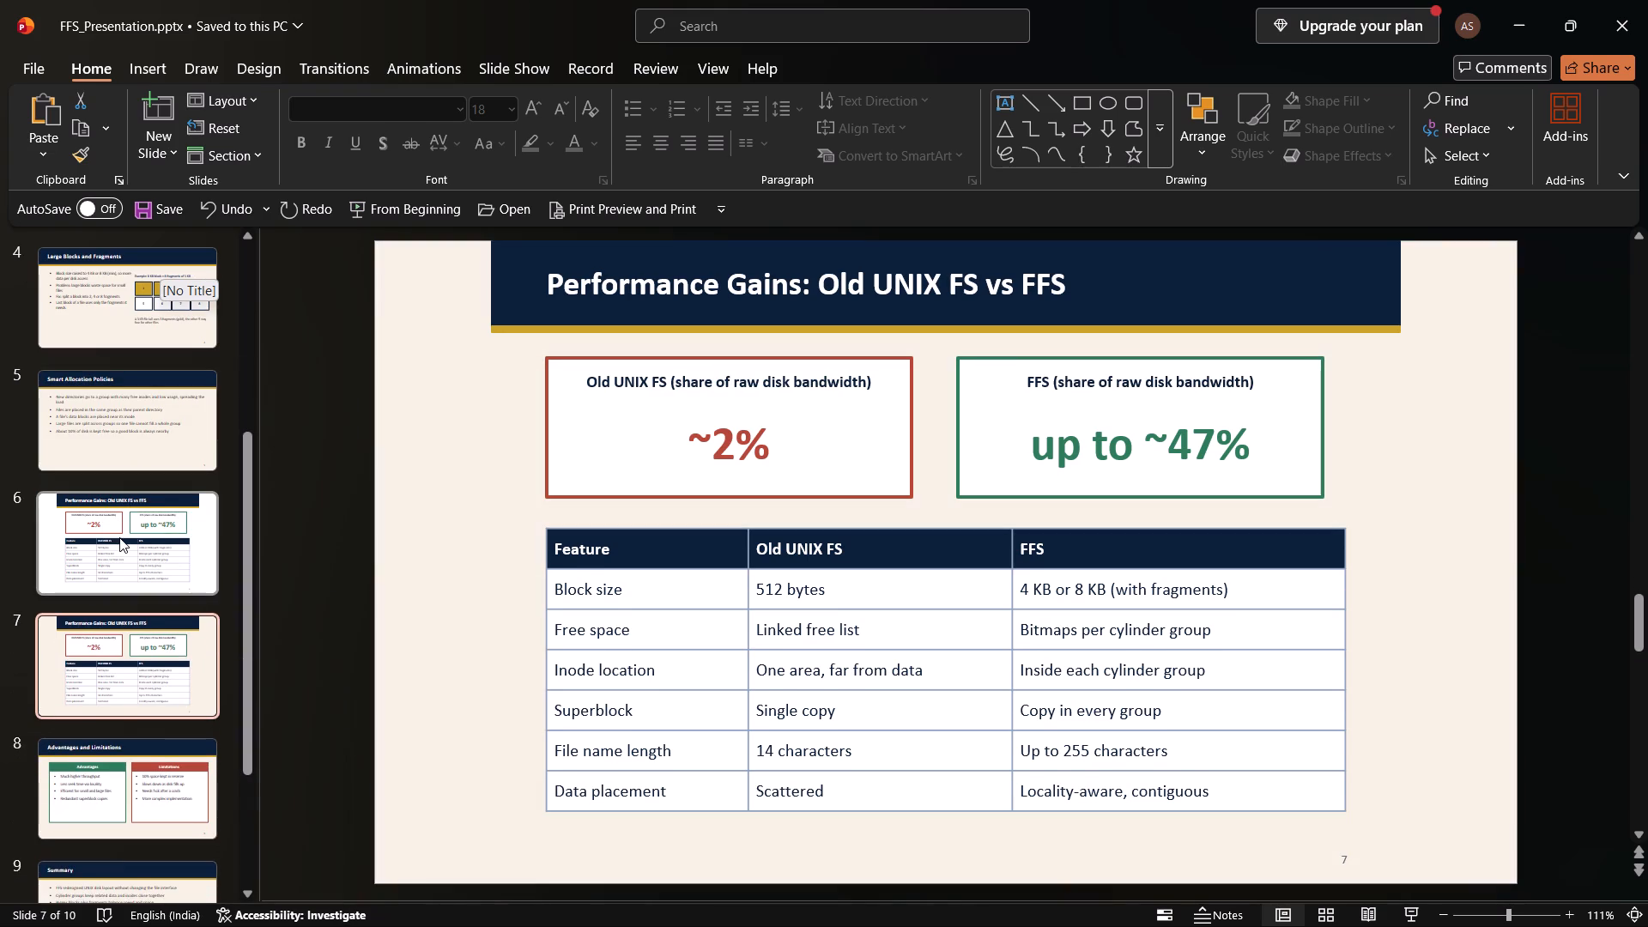
{"action": "left_click", "coordinate": [122, 541]}
{"action": "right_click", "coordinate": [122, 541]}
{"action": "left_click", "coordinate": [224, 424]}
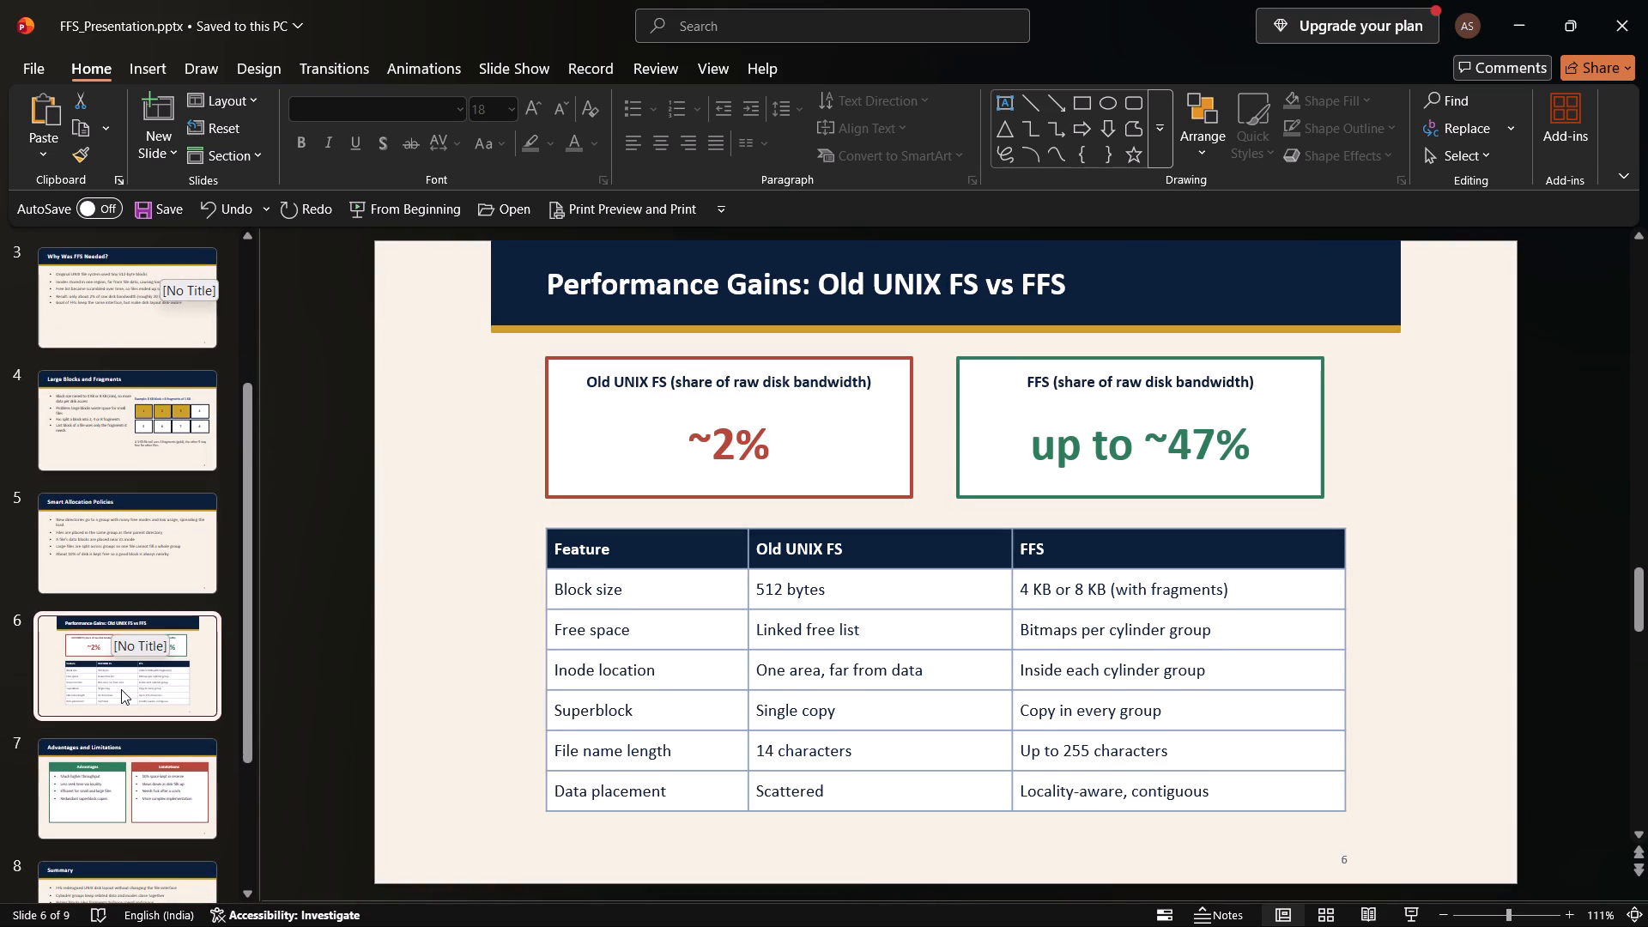
Stretch the navy title banner of the cream comparison slide 6 across the full slide width.
{"action": "left_click", "coordinate": [121, 689]}
{"action": "left_click", "coordinate": [506, 283]}
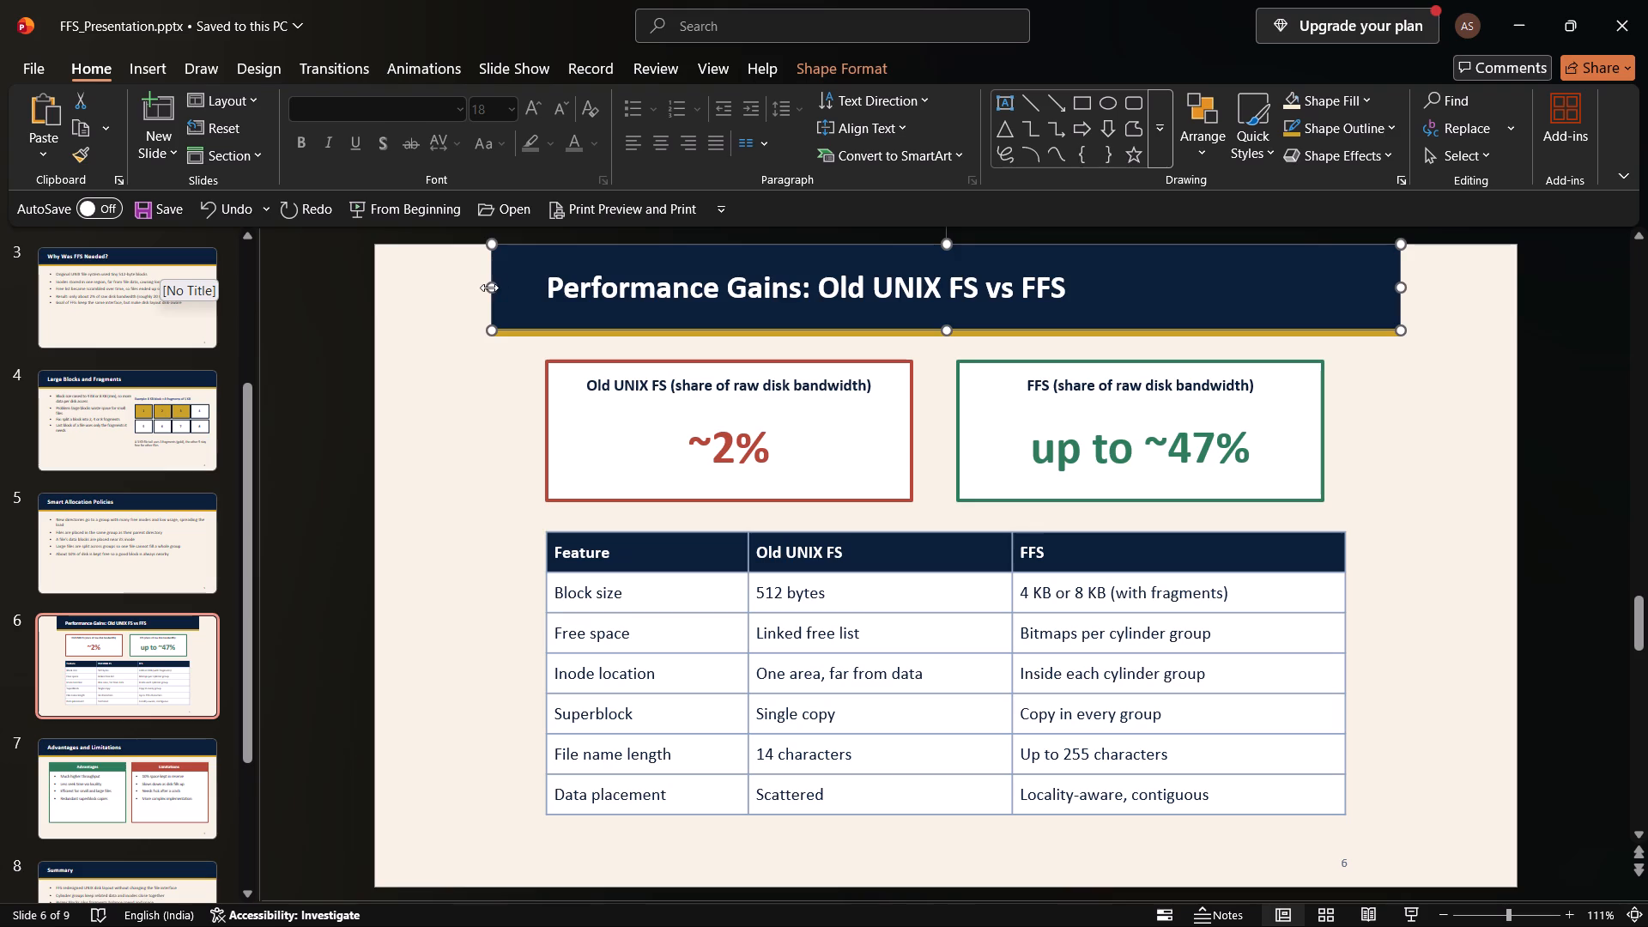
{"action": "left_click_drag", "start_coordinate": [489, 288], "coordinate": [372, 277]}
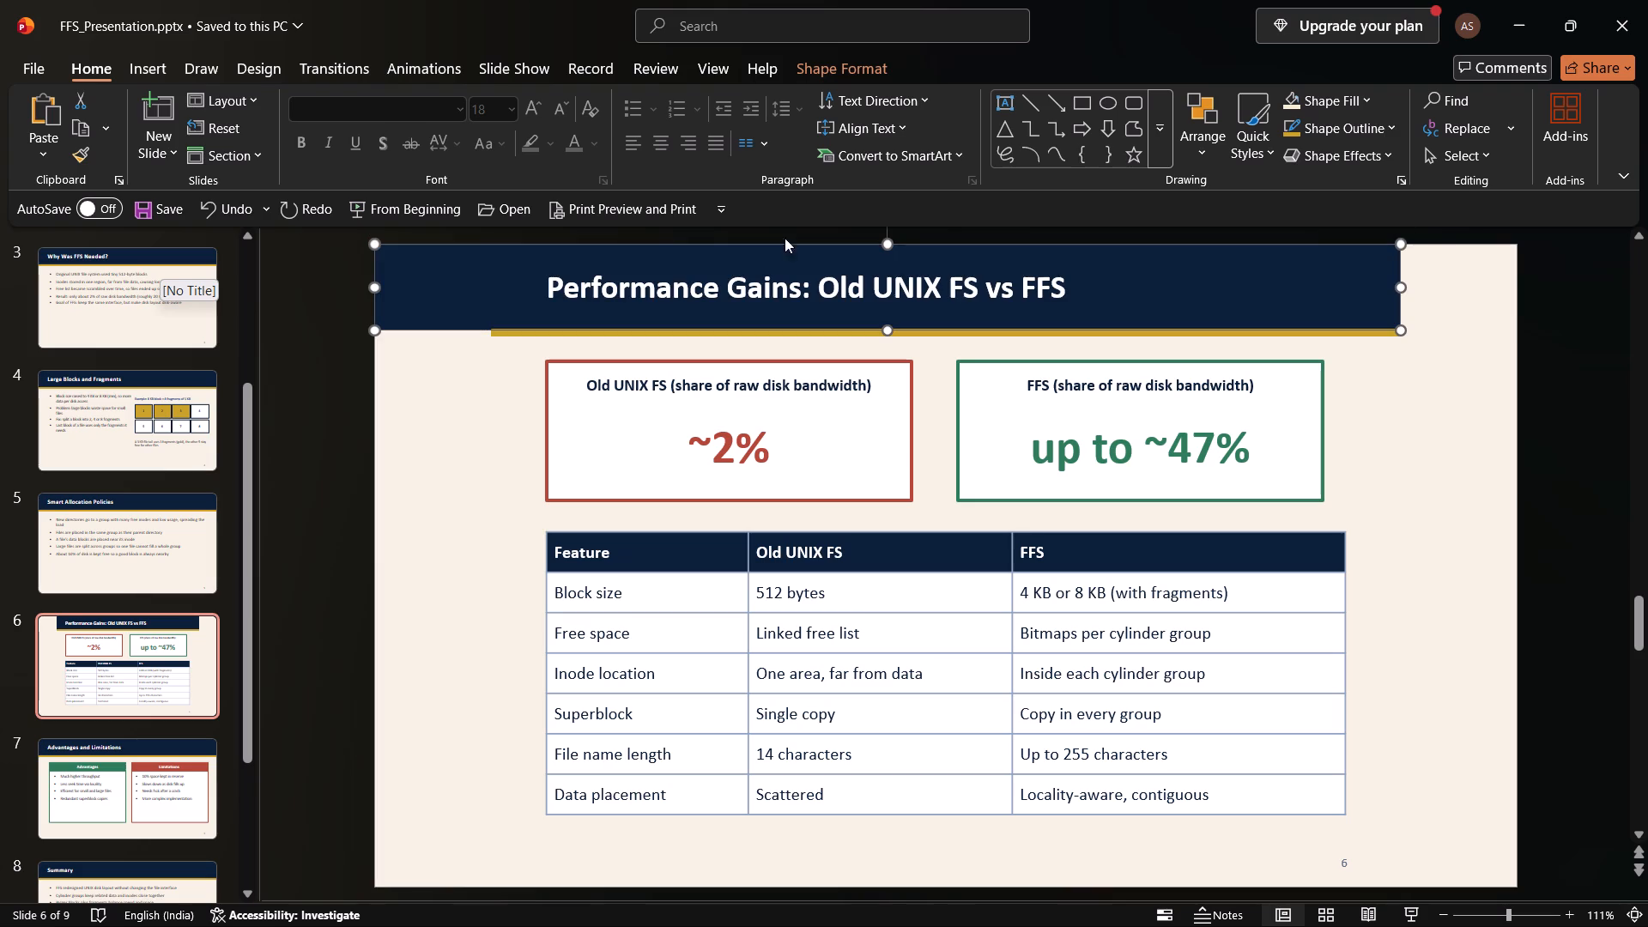
{"action": "left_click_drag", "start_coordinate": [1404, 282], "coordinate": [1528, 278]}
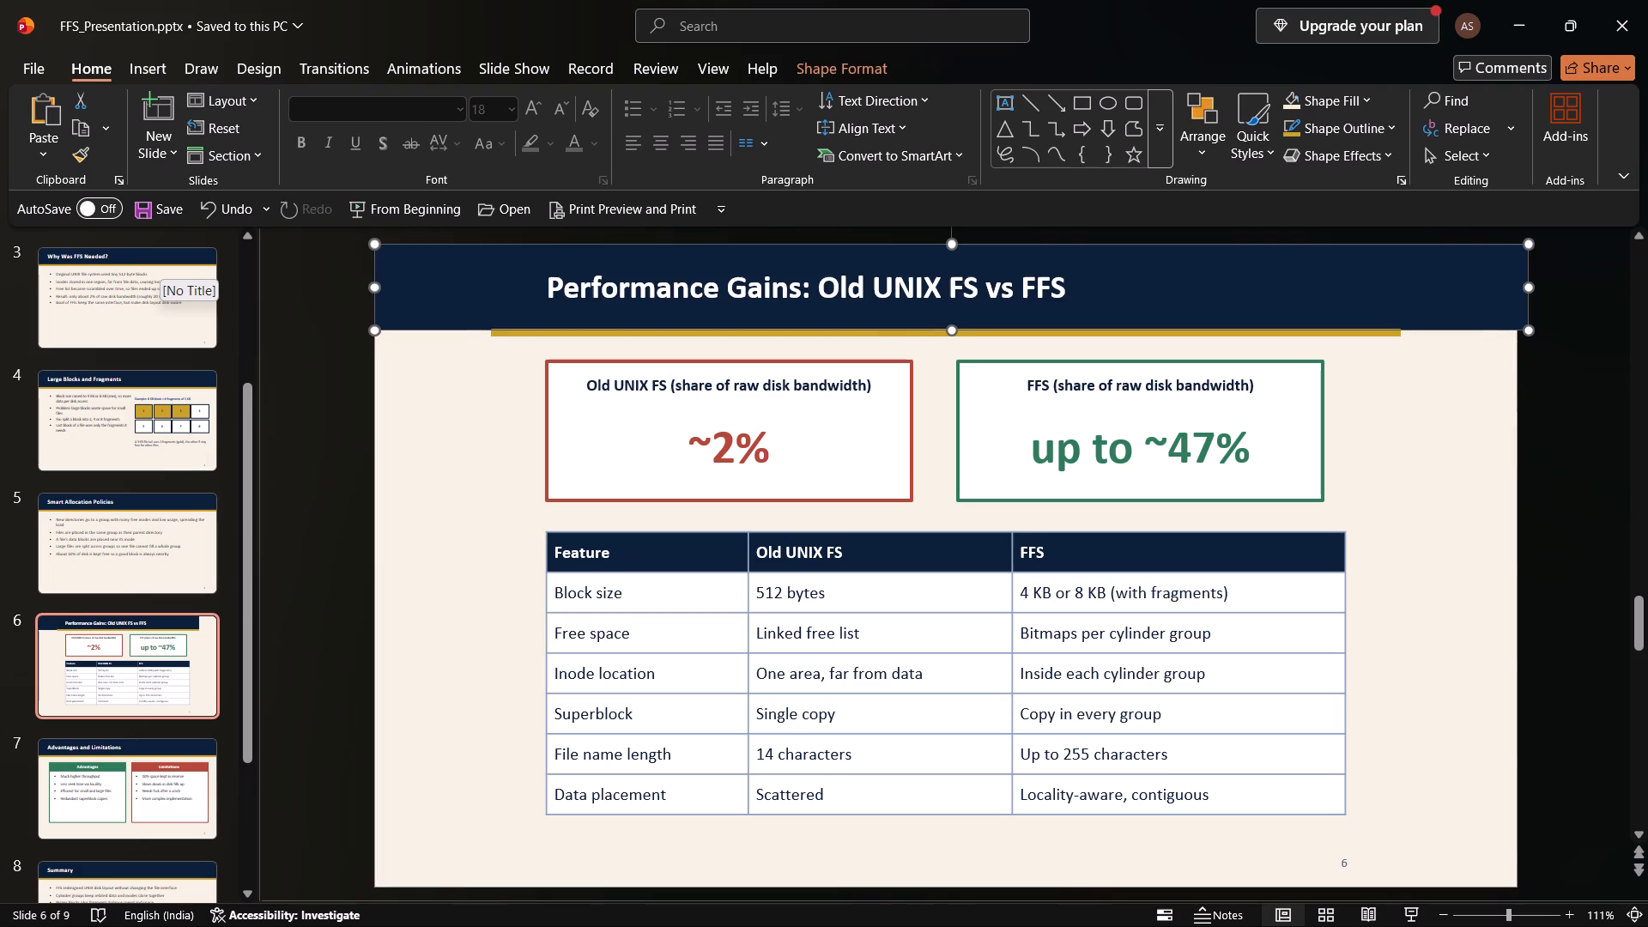
Stretch the gold line beneath slide 6's title banner across the full slide width.
{"action": "left_click", "coordinate": [495, 327]}
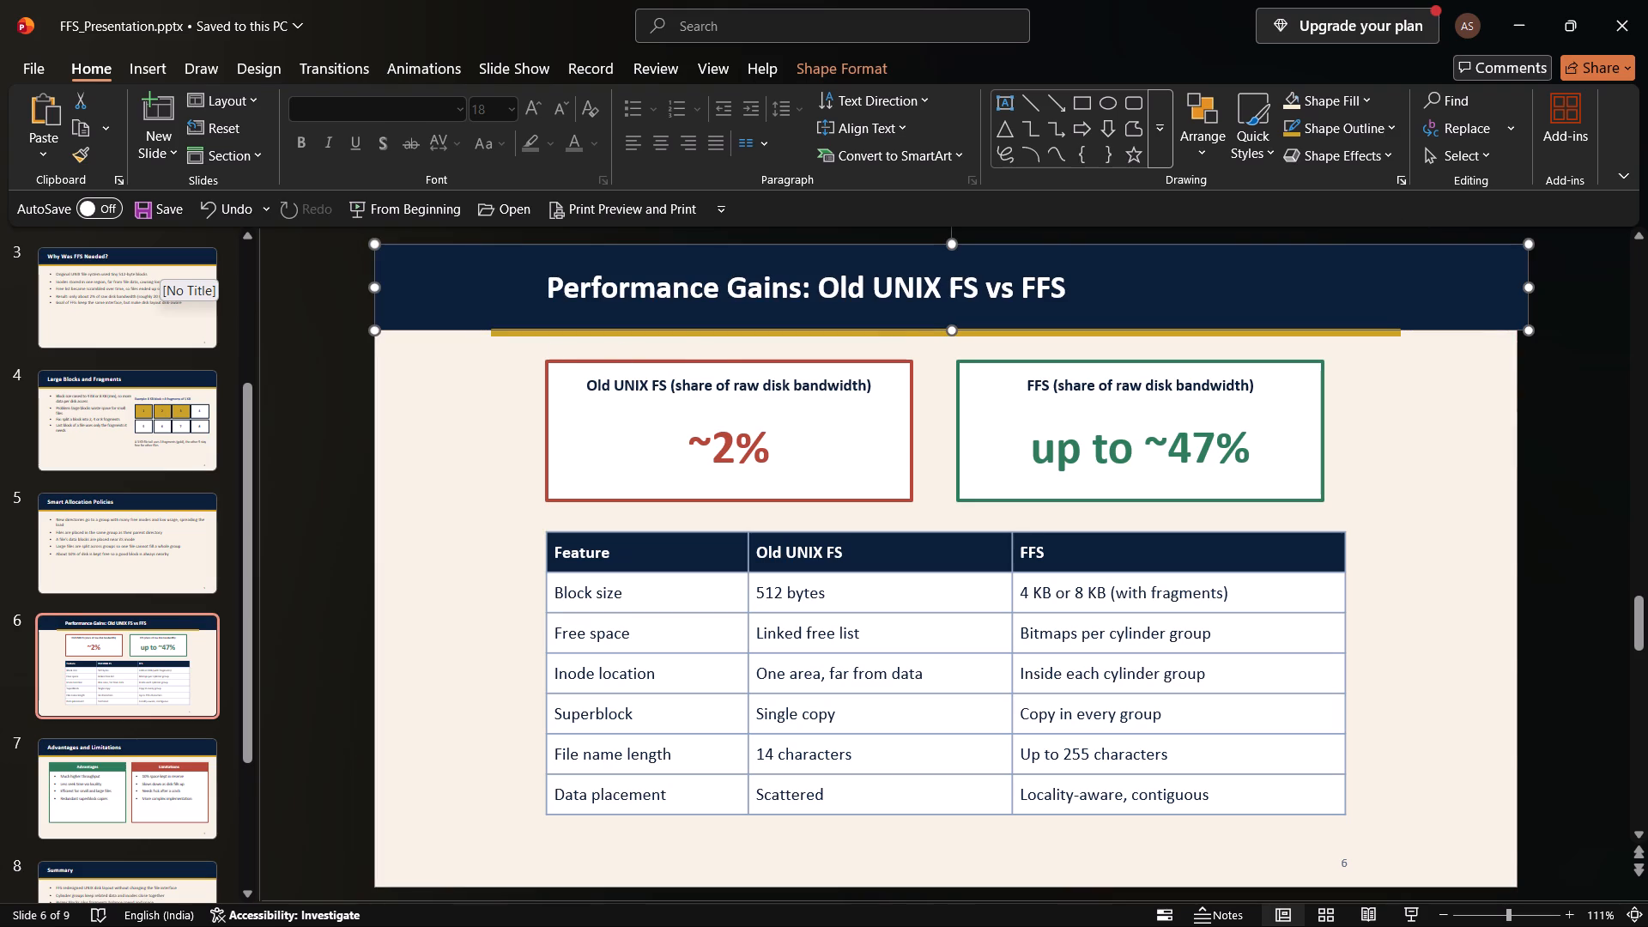
{"action": "left_click", "coordinate": [493, 336]}
{"action": "left_click_drag", "start_coordinate": [493, 333], "coordinate": [403, 331]}
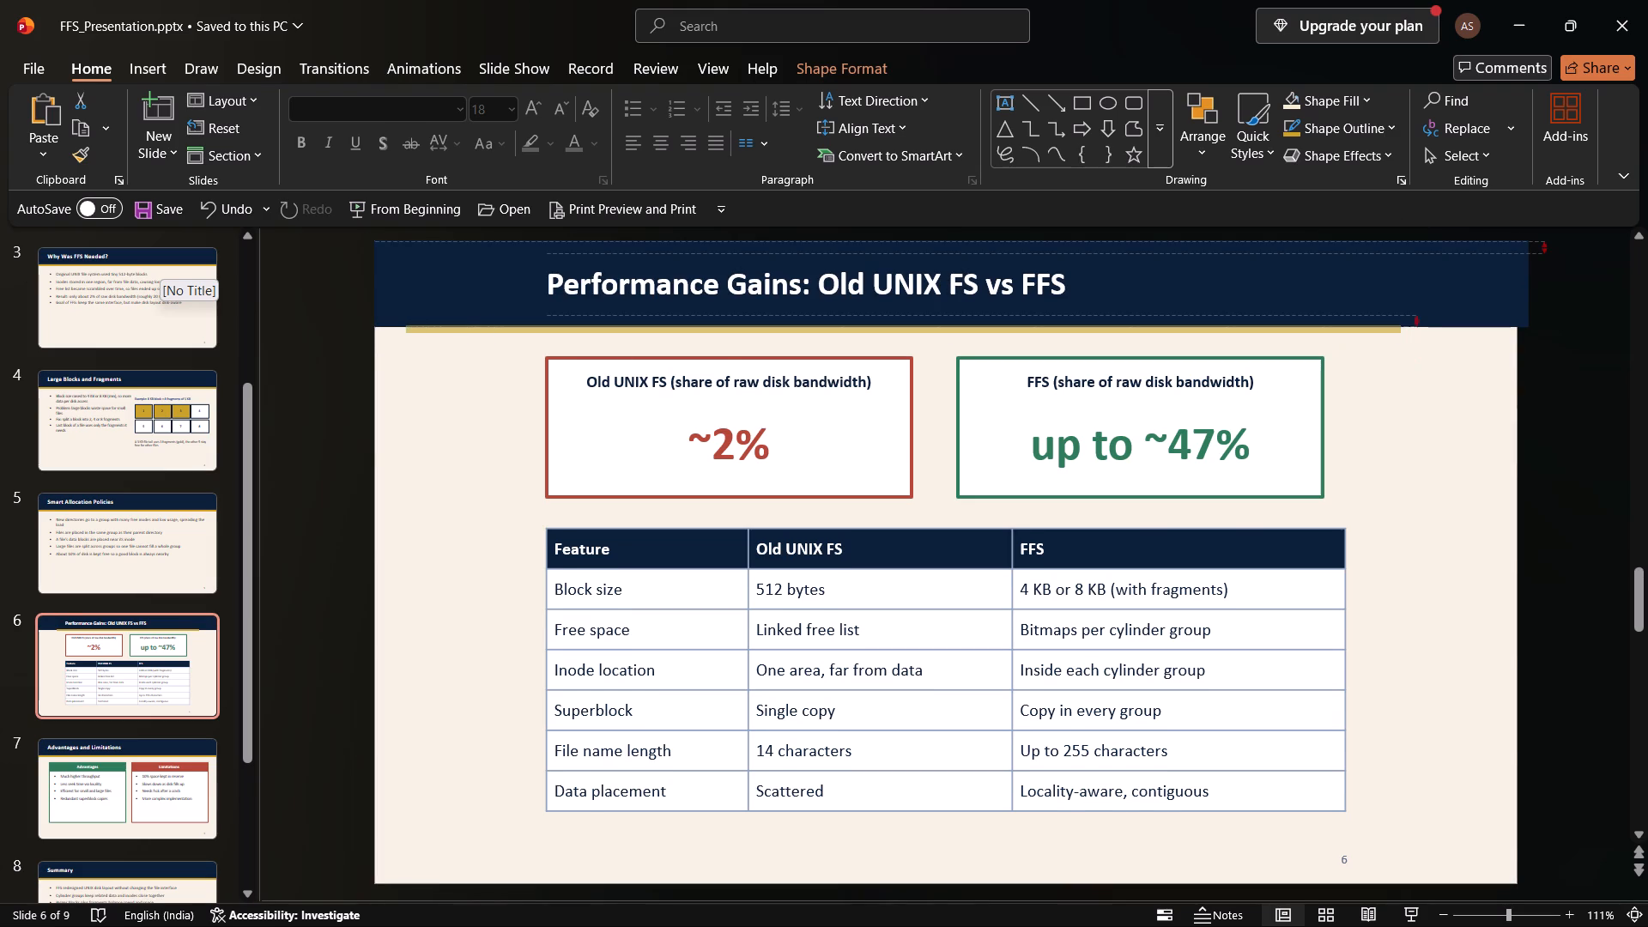
{"action": "left_click_drag", "start_coordinate": [403, 331], "coordinate": [379, 336]}
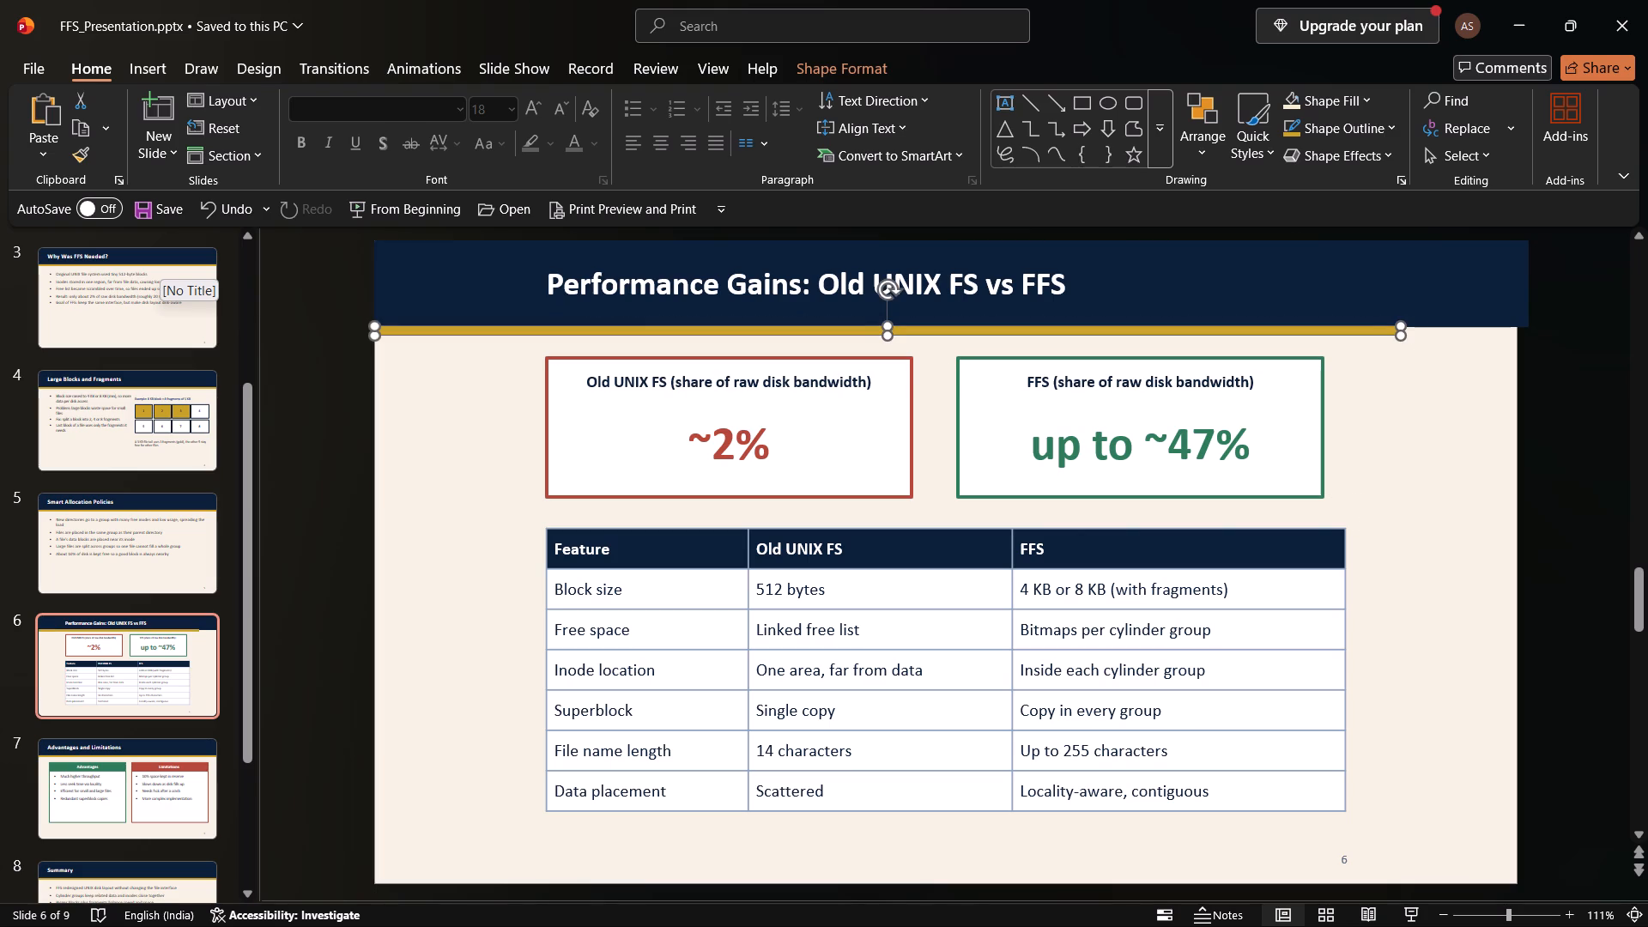
{"action": "left_click_drag", "start_coordinate": [1402, 324], "coordinate": [1516, 328]}
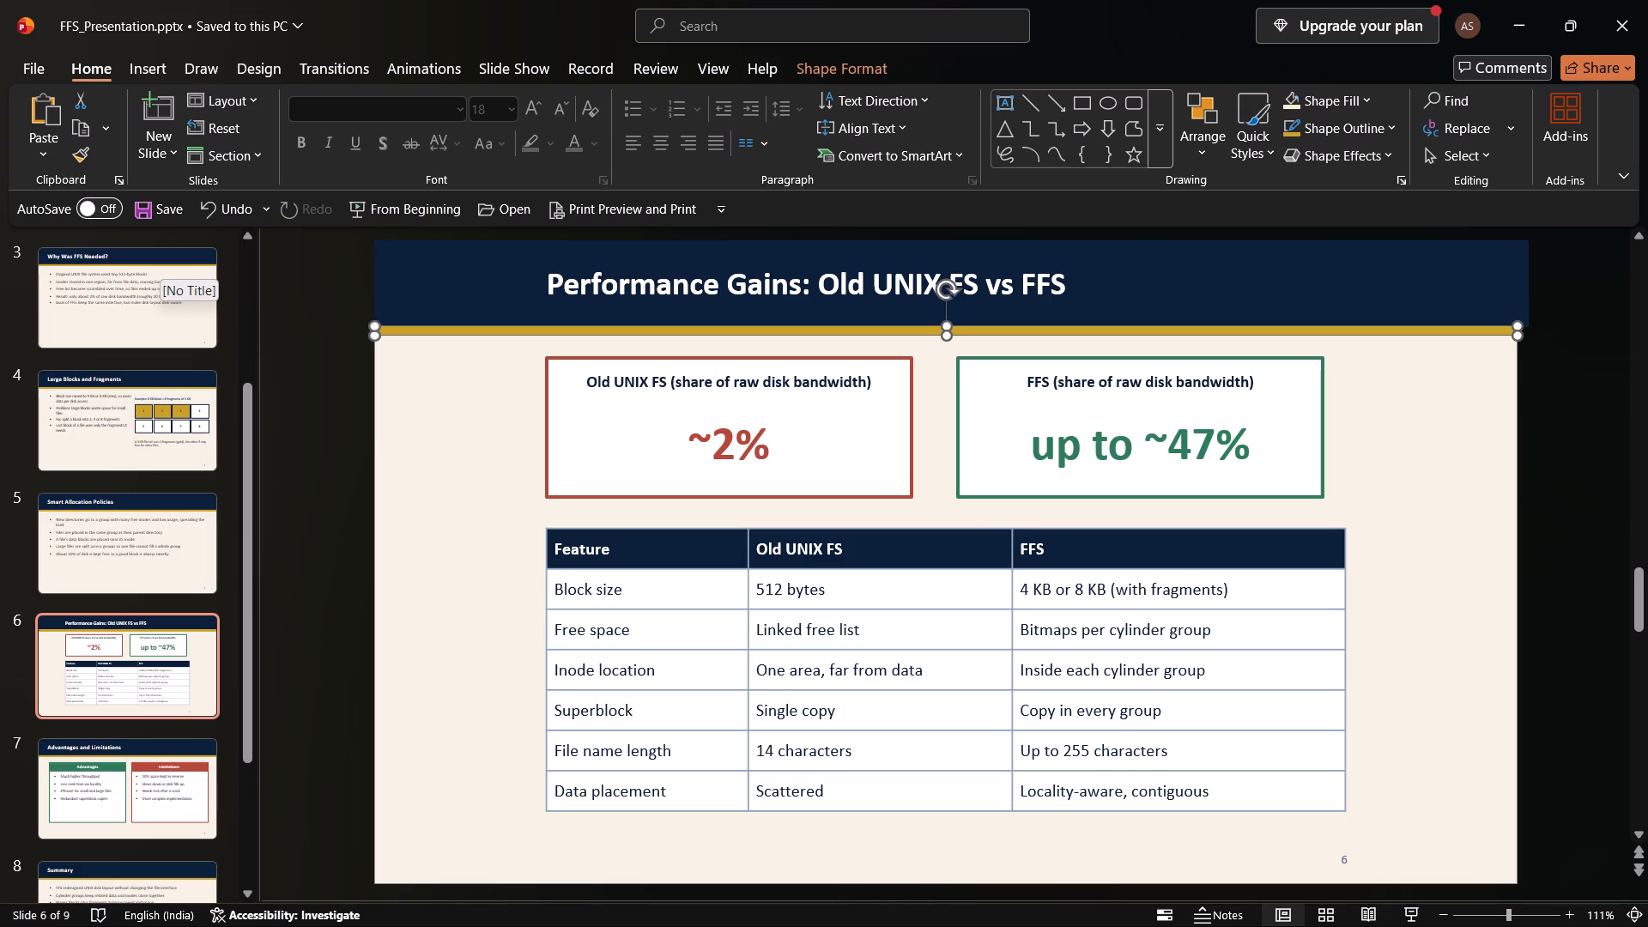
{"action": "left_click", "coordinate": [548, 530]}
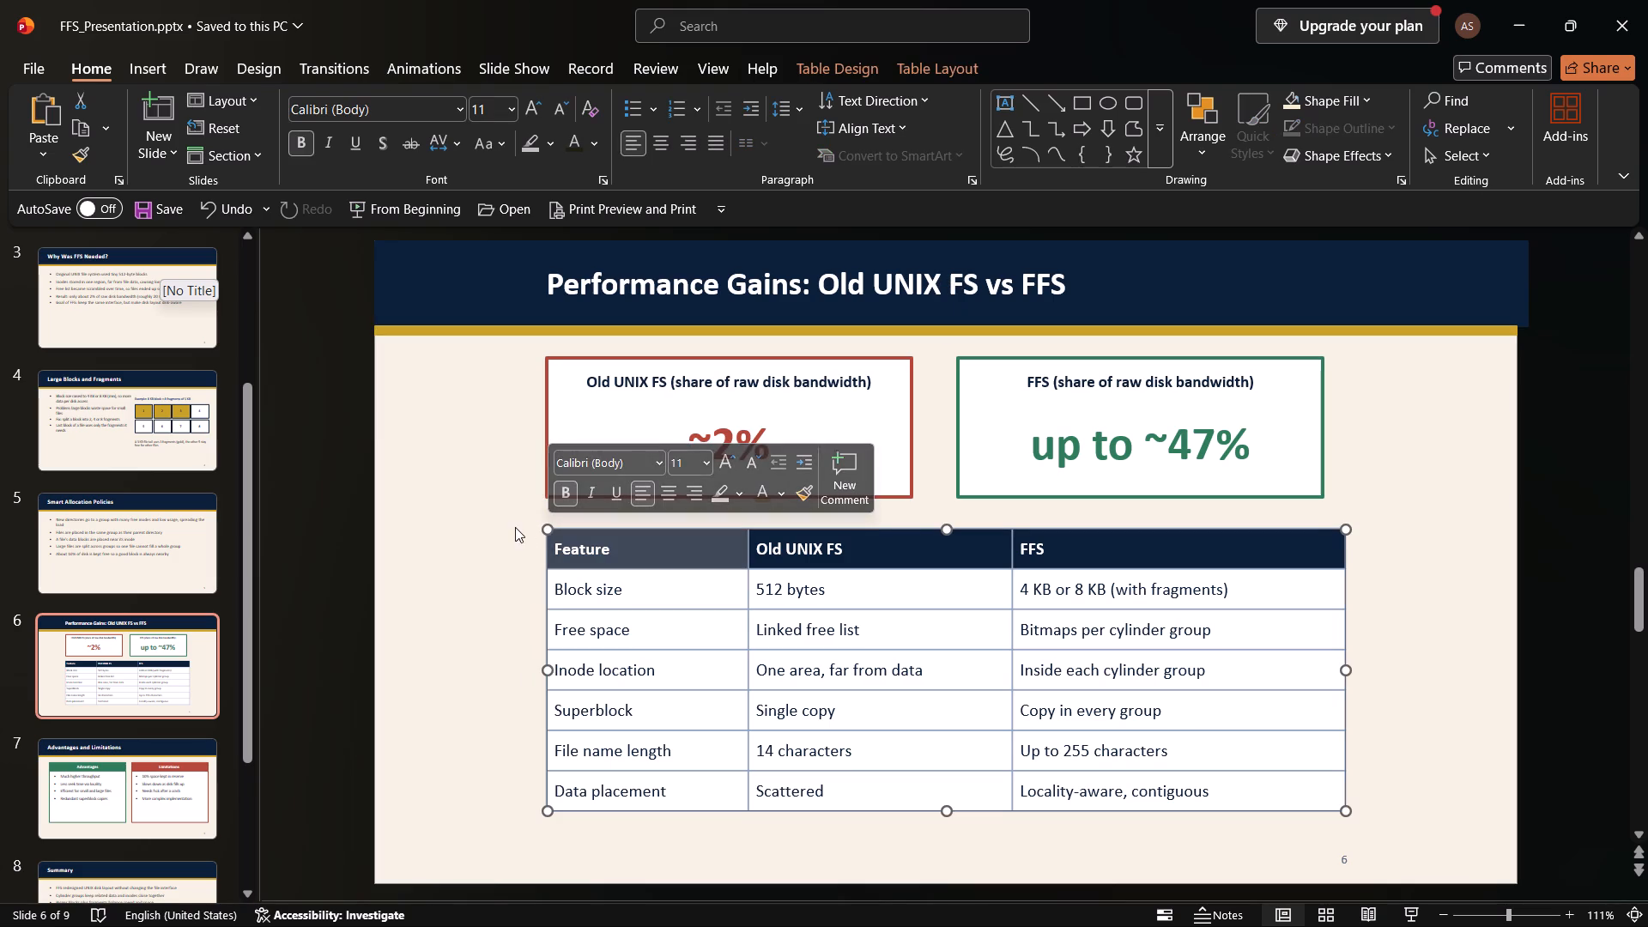
{"action": "left_click", "coordinate": [458, 696]}
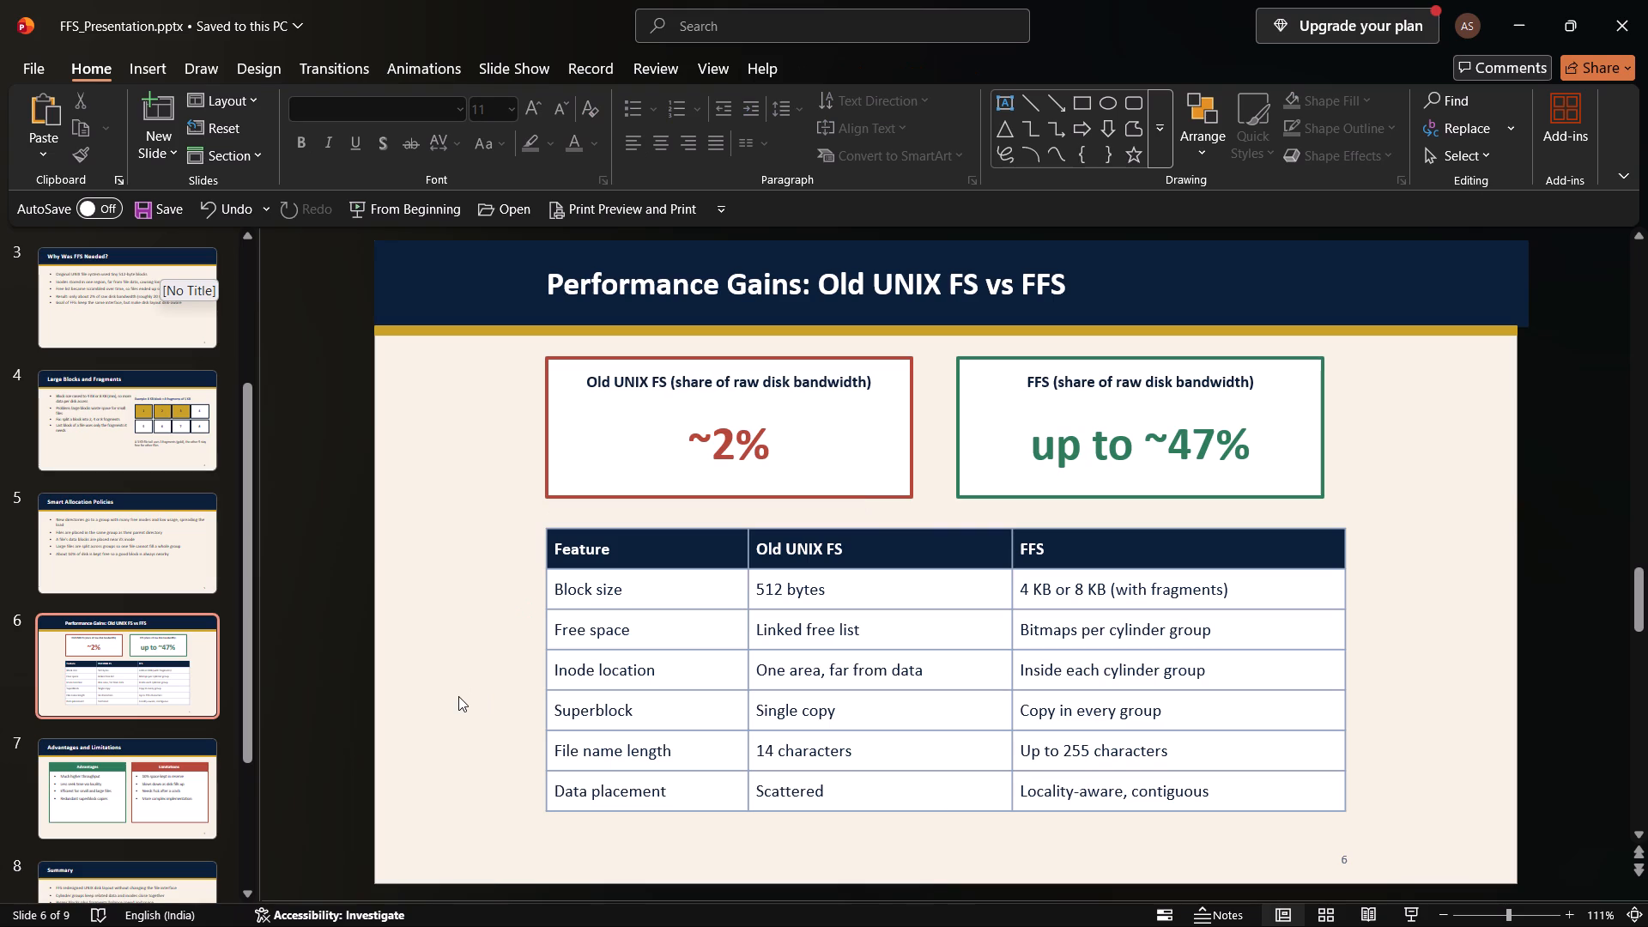
Export the presentation as a PDF named FFS_Presentation5.pdf in the Downloads folder, without replacing the existing FFS_Presentation.pdf.
{"action": "left_click", "coordinate": [51, 59]}
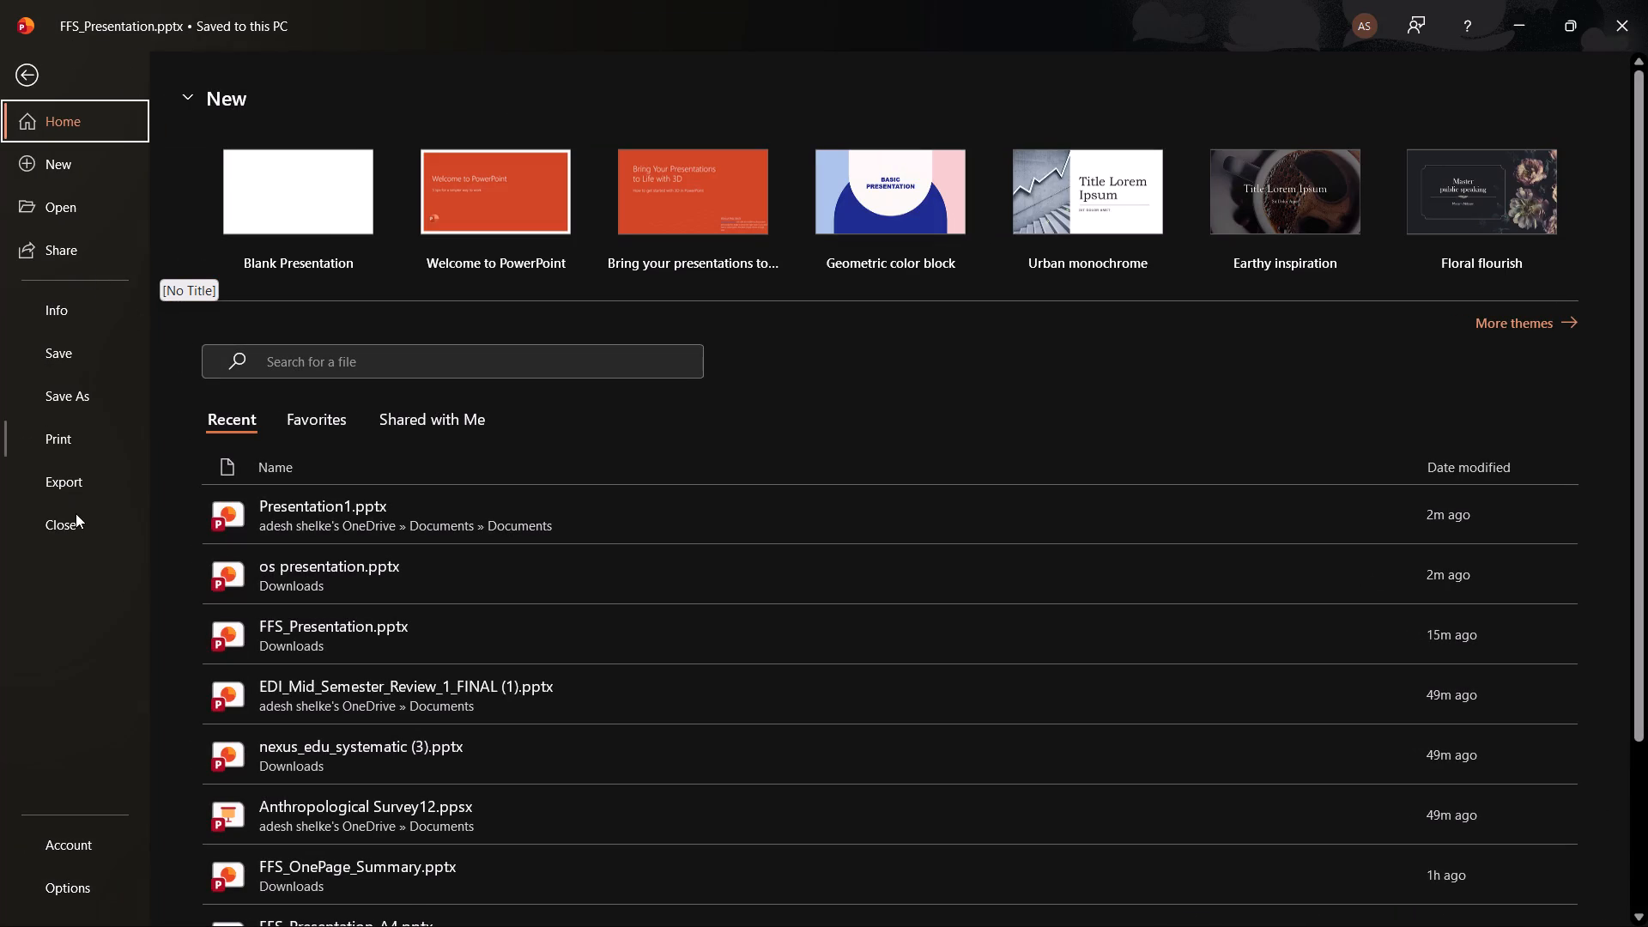
{"action": "left_click", "coordinate": [47, 469]}
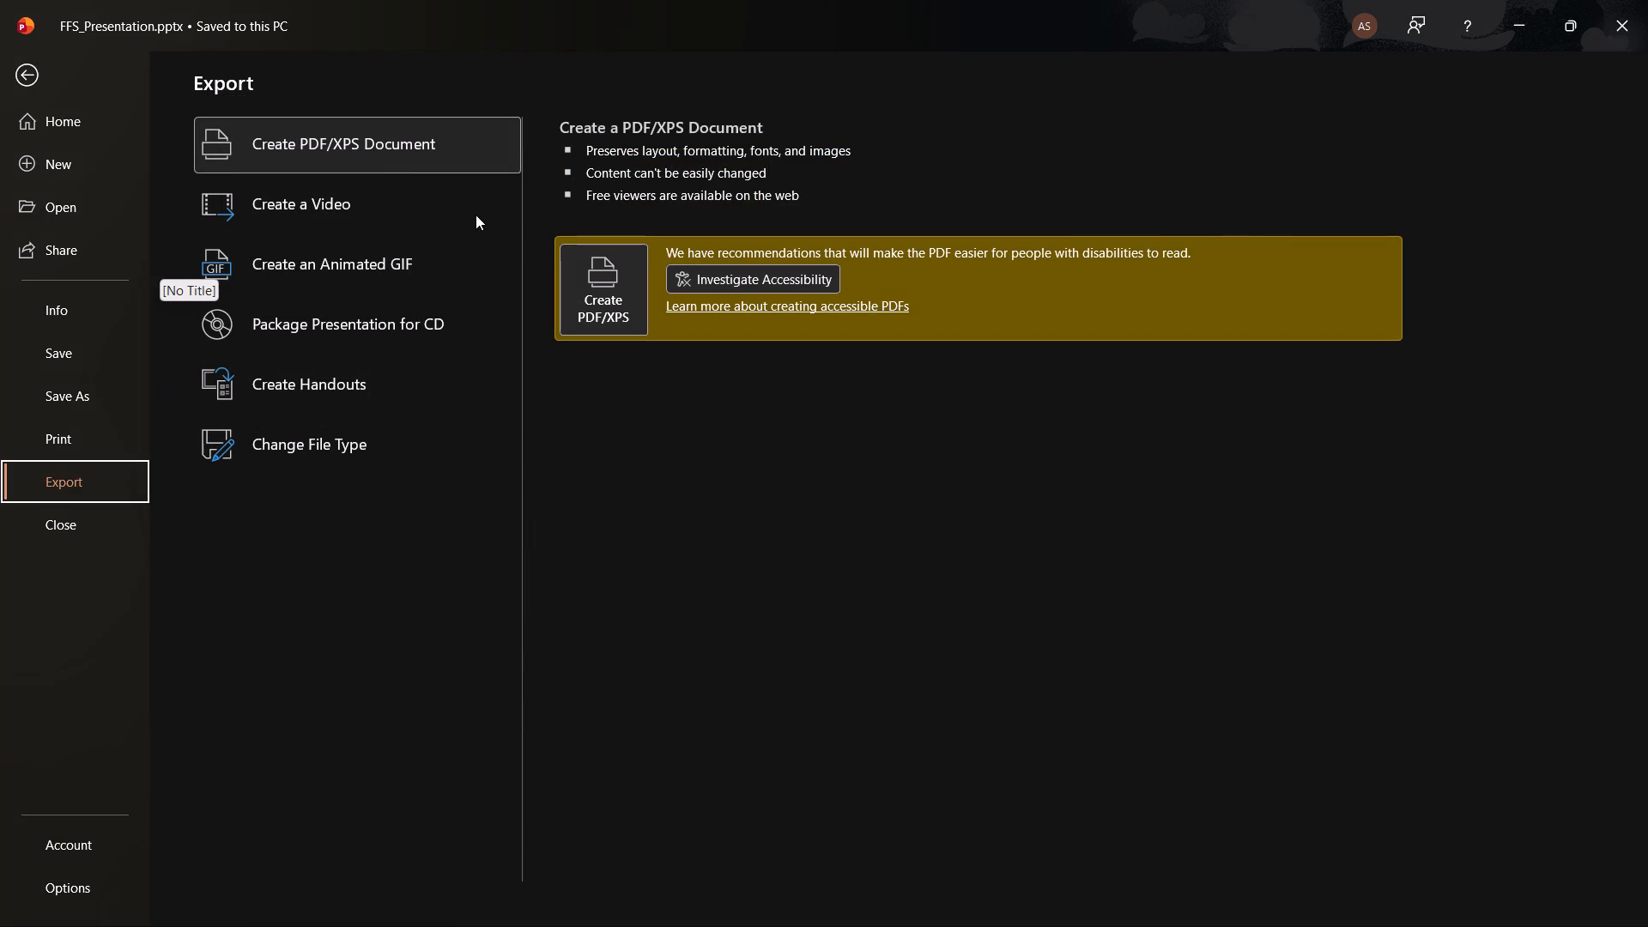
{"action": "left_click", "coordinate": [74, 126]}
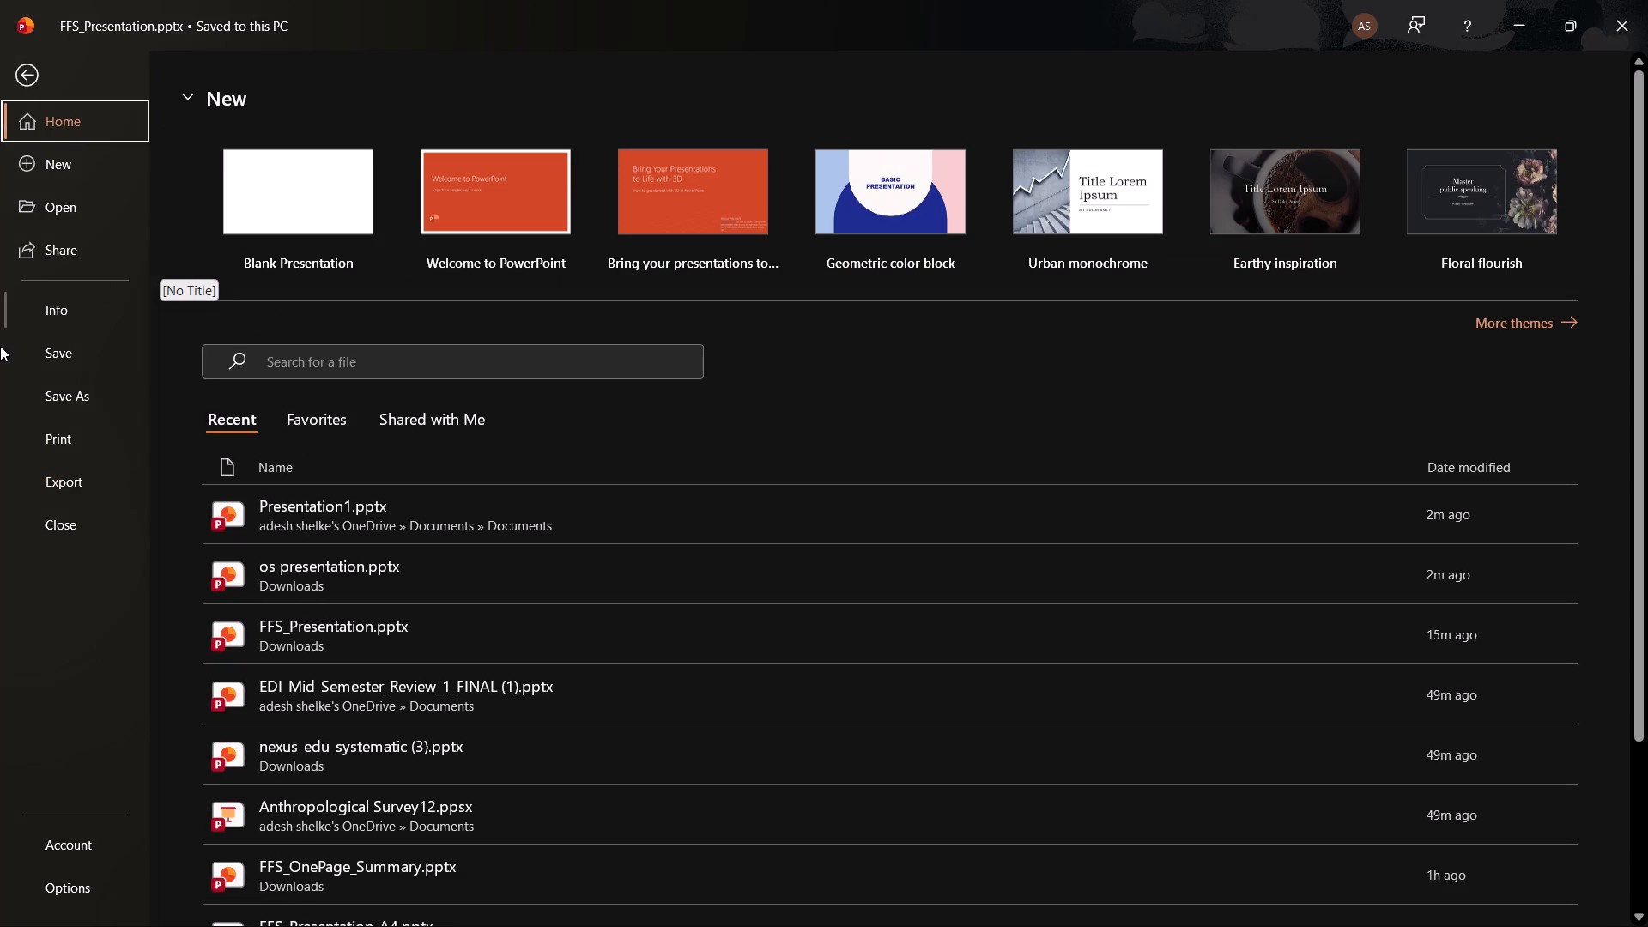
{"action": "left_click", "coordinate": [72, 475]}
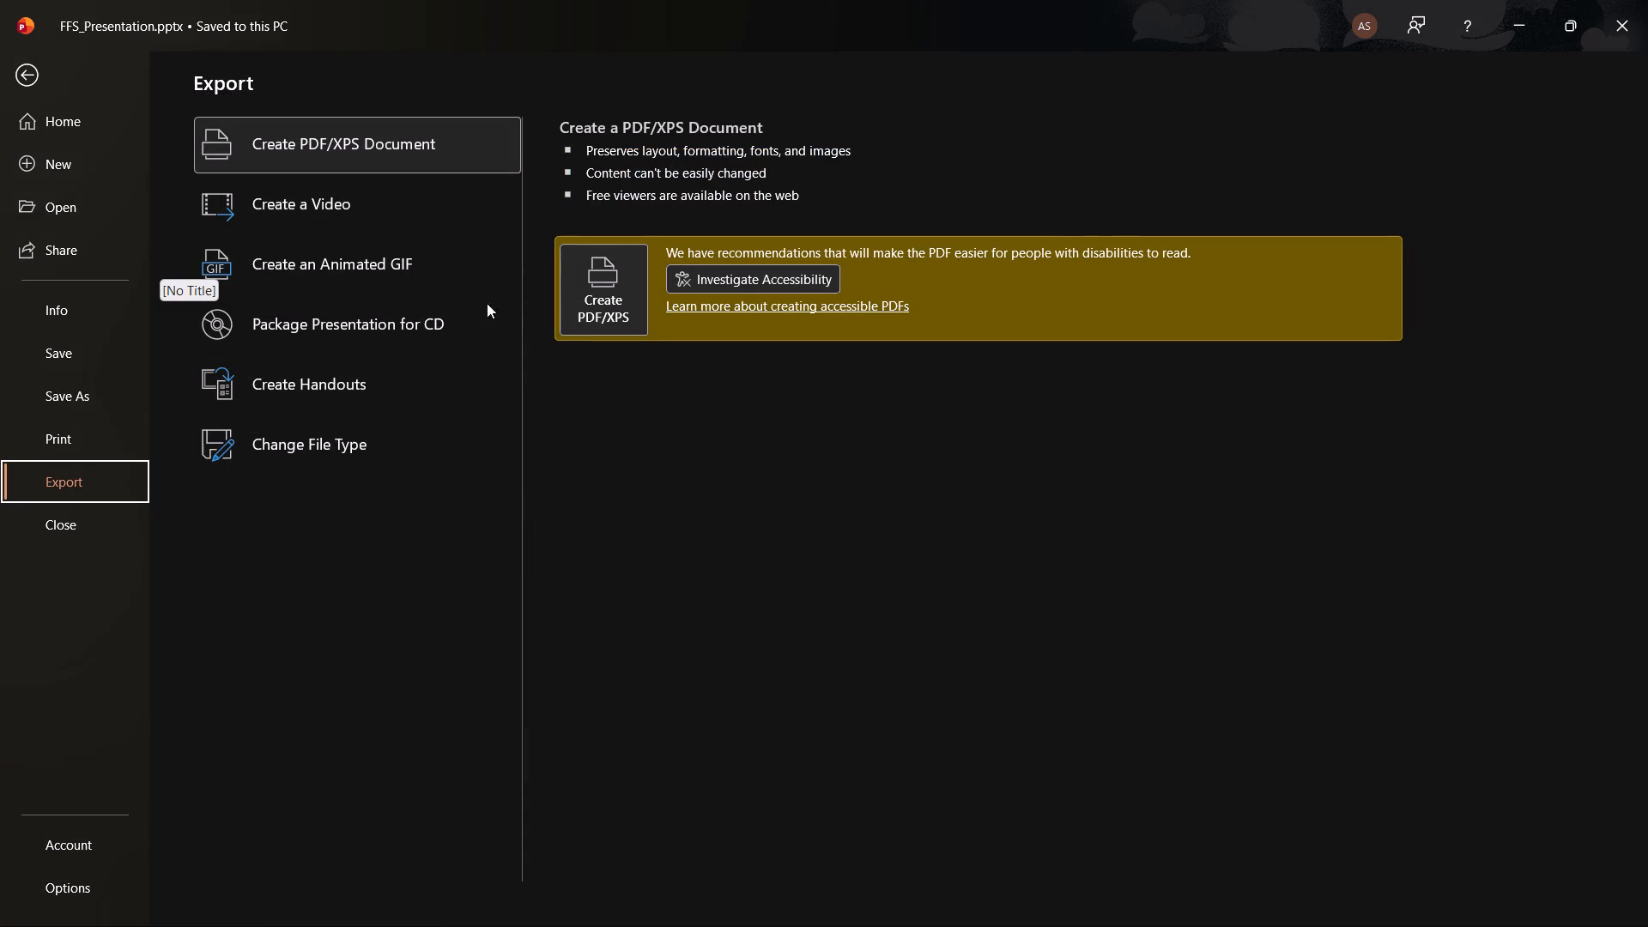
{"action": "left_click", "coordinate": [585, 284]}
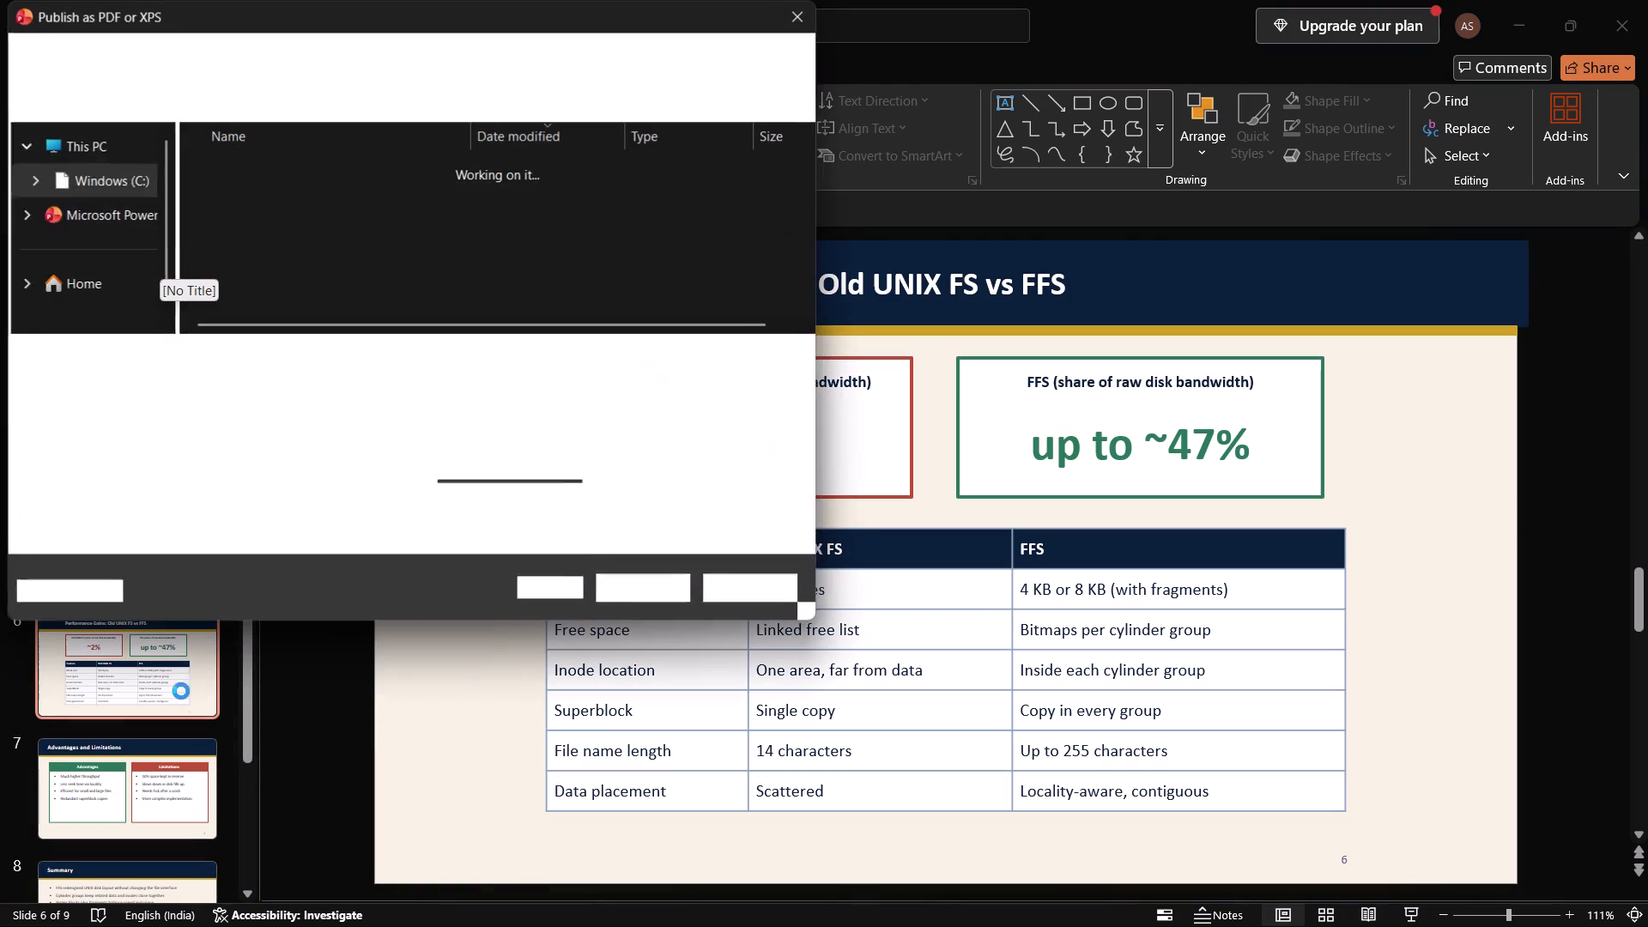
{"action": "scroll", "coordinate": [181, 647], "scroll_direction": "down", "scroll_amount": 2}
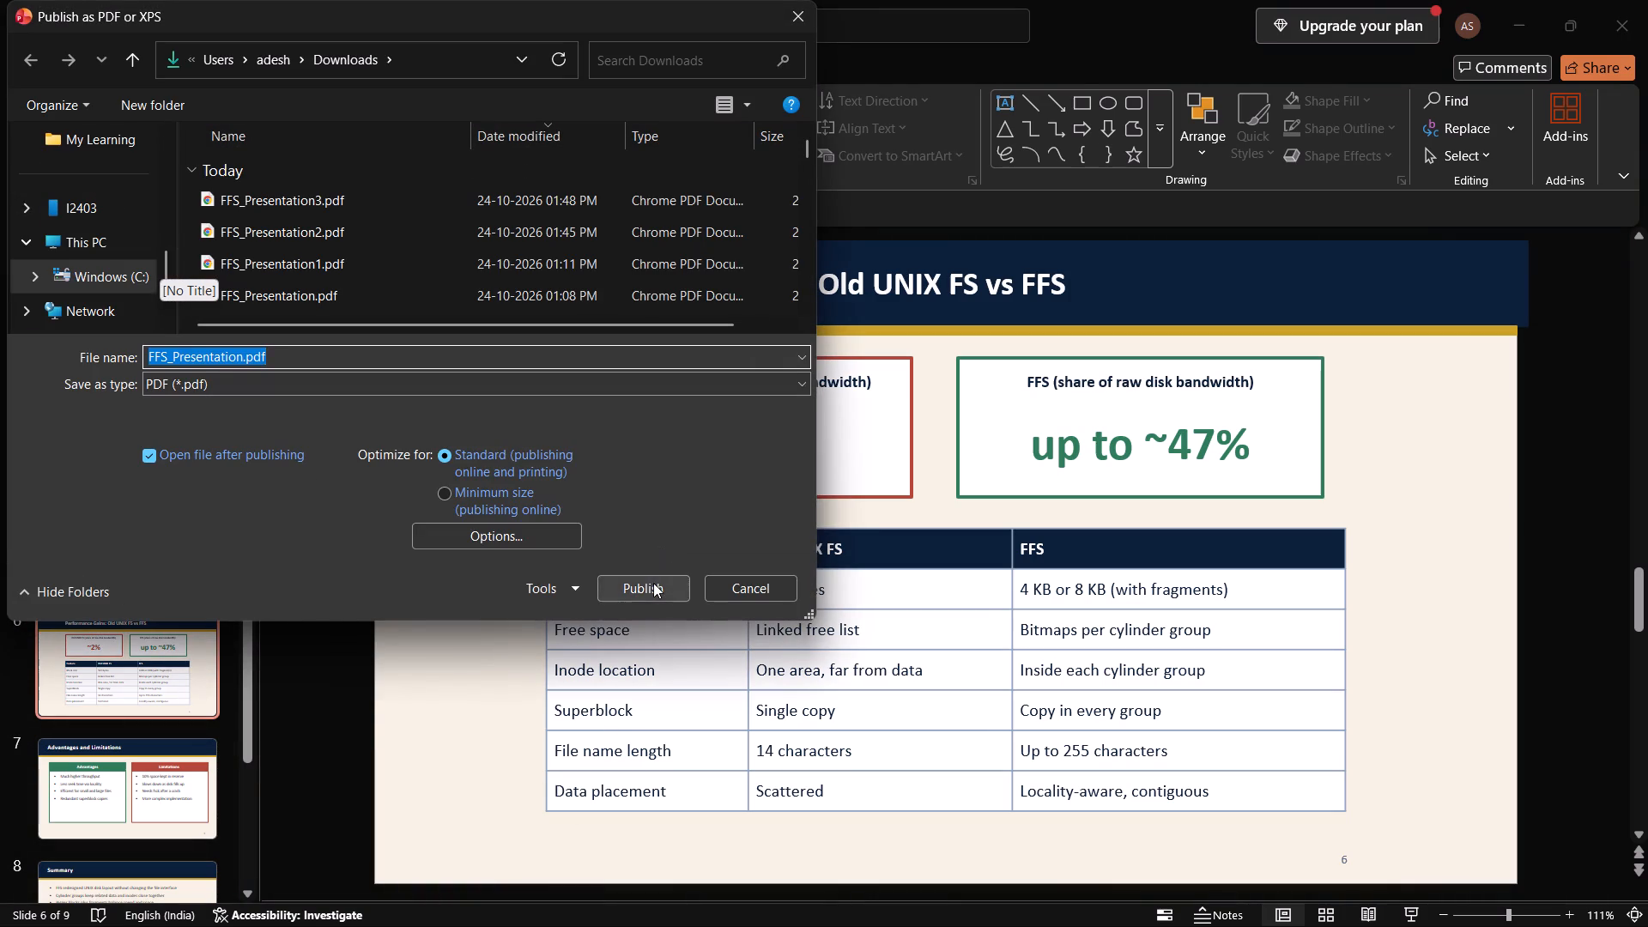
{"action": "left_click", "coordinate": [653, 583]}
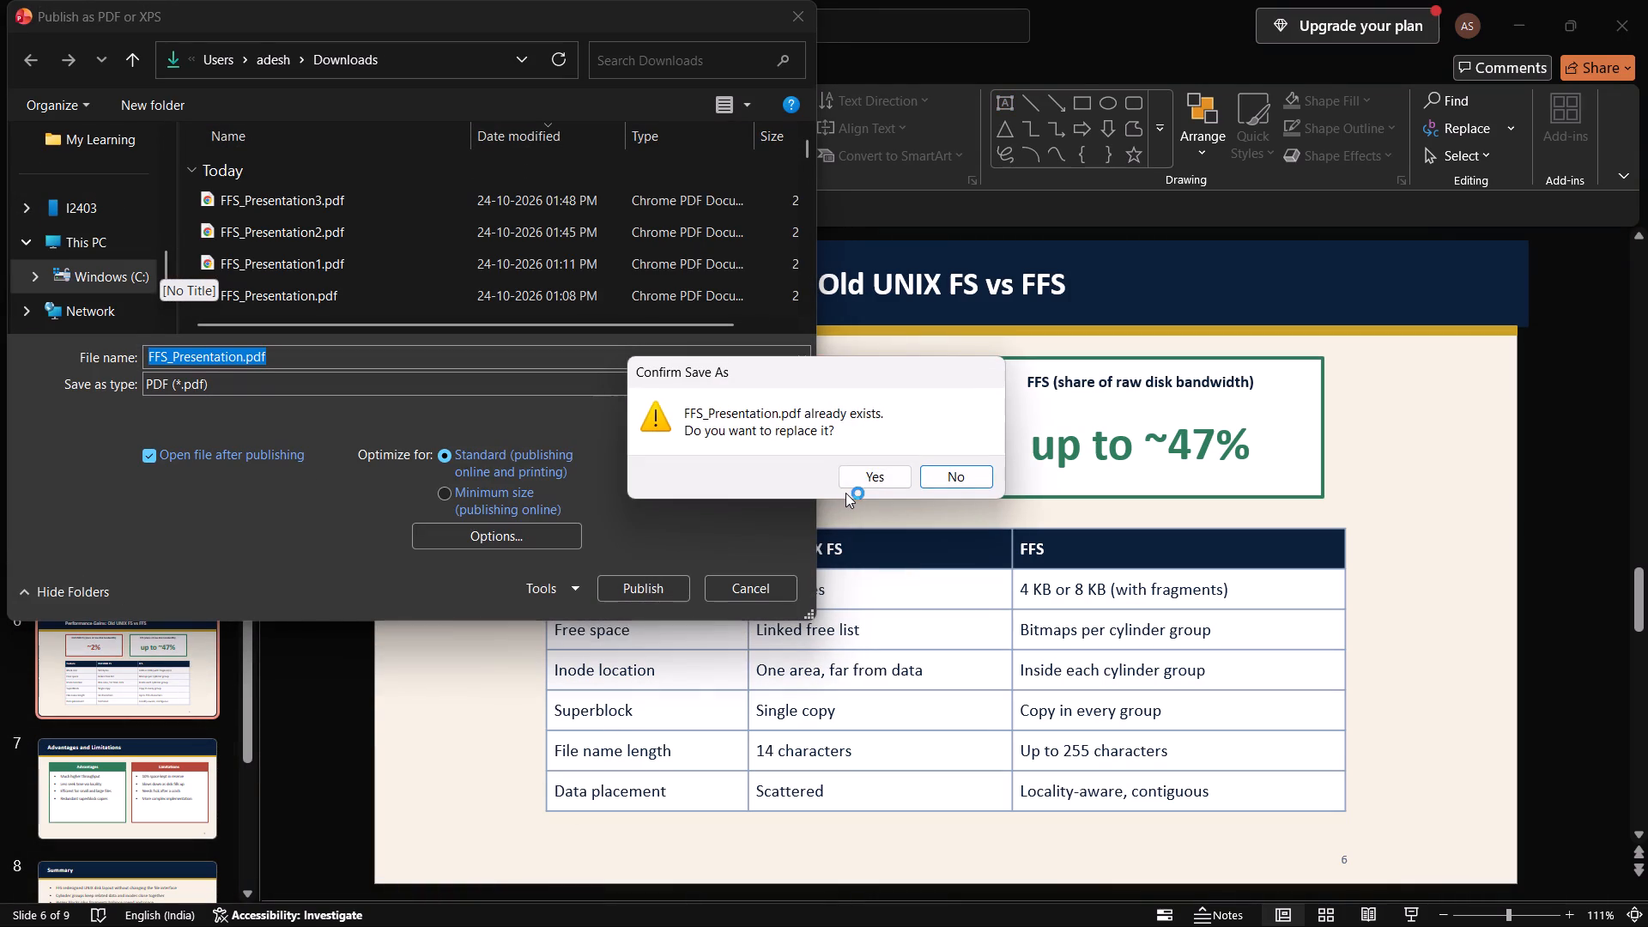
{"action": "left_click", "coordinate": [226, 359]}
{"action": "left_click", "coordinate": [952, 469]}
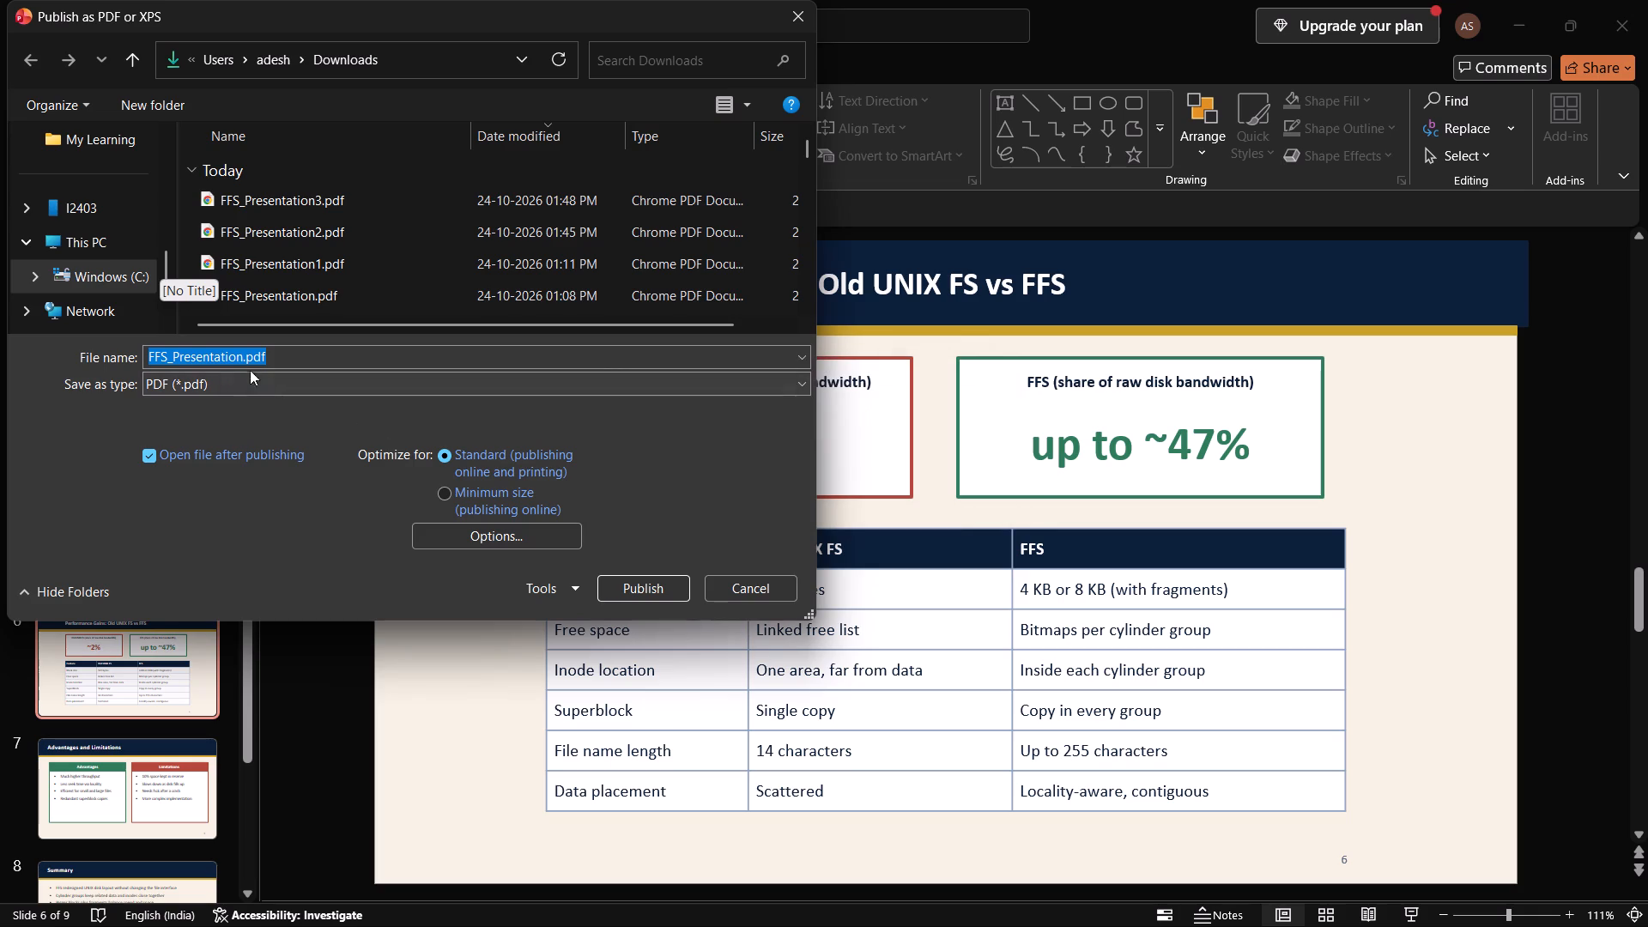
{"action": "left_click", "coordinate": [246, 351]}
{"action": "key", "text": "Left"}
{"action": "key", "text": "Left"}
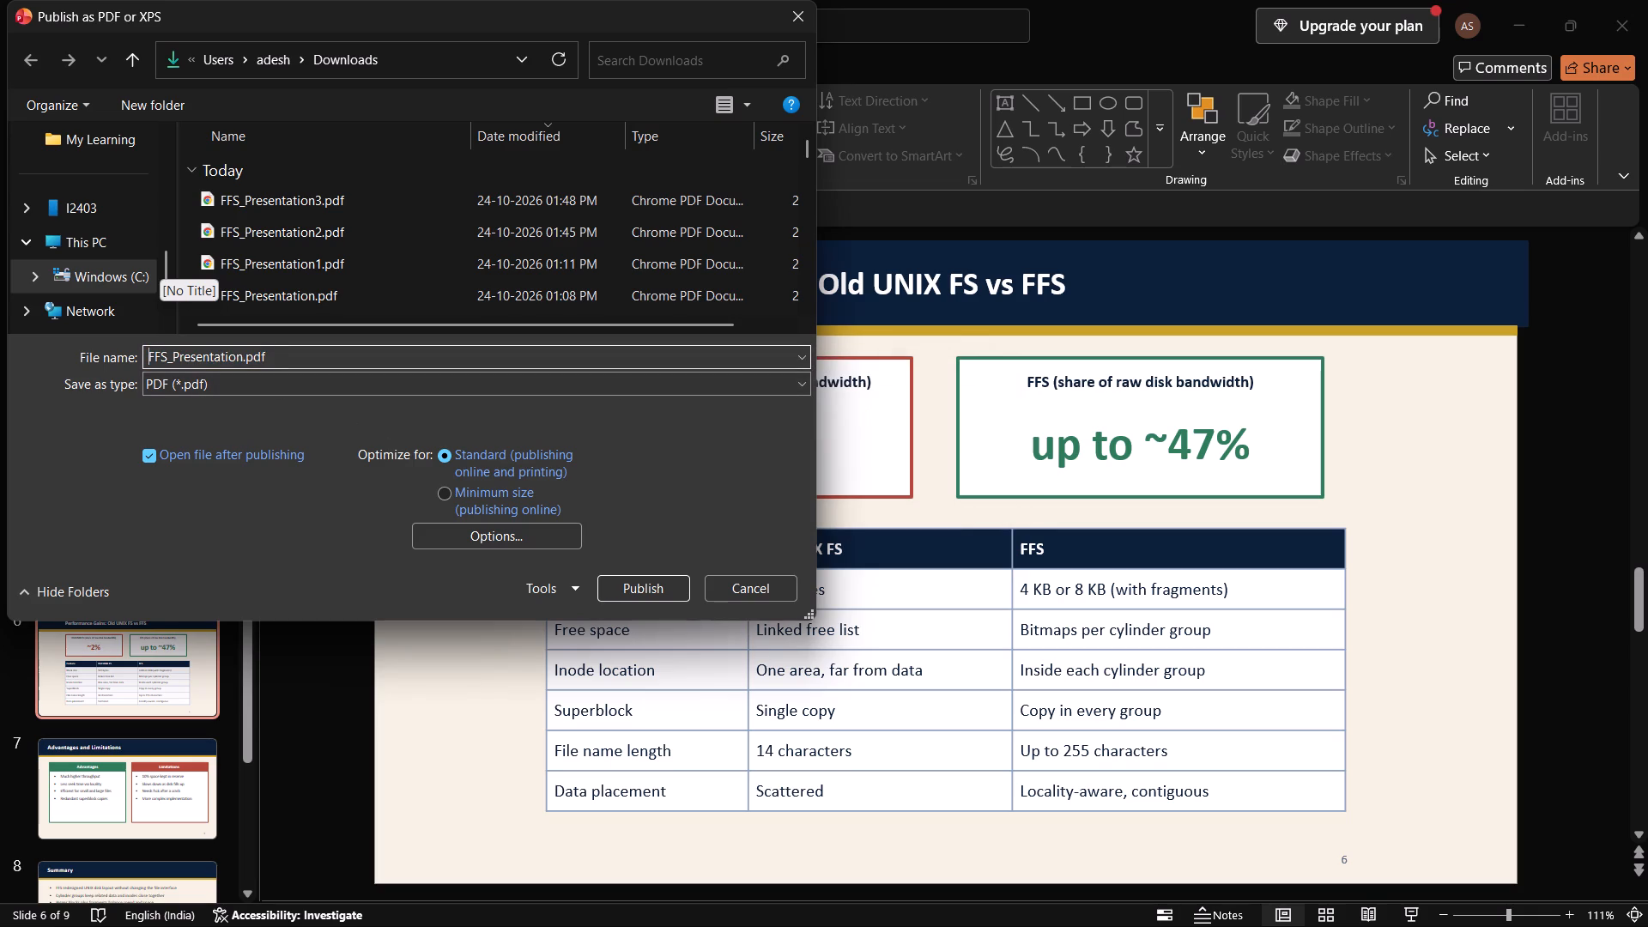
{"action": "key", "text": "Left"}
{"action": "key", "text": "Left"}
{"action": "key", "text": "Left"}
{"action": "left_click", "coordinate": [246, 351]}
{"action": "key", "text": "Left"}
{"action": "key", "text": "Left"}
{"action": "key", "text": "5"}
{"action": "key", "text": "Return"}
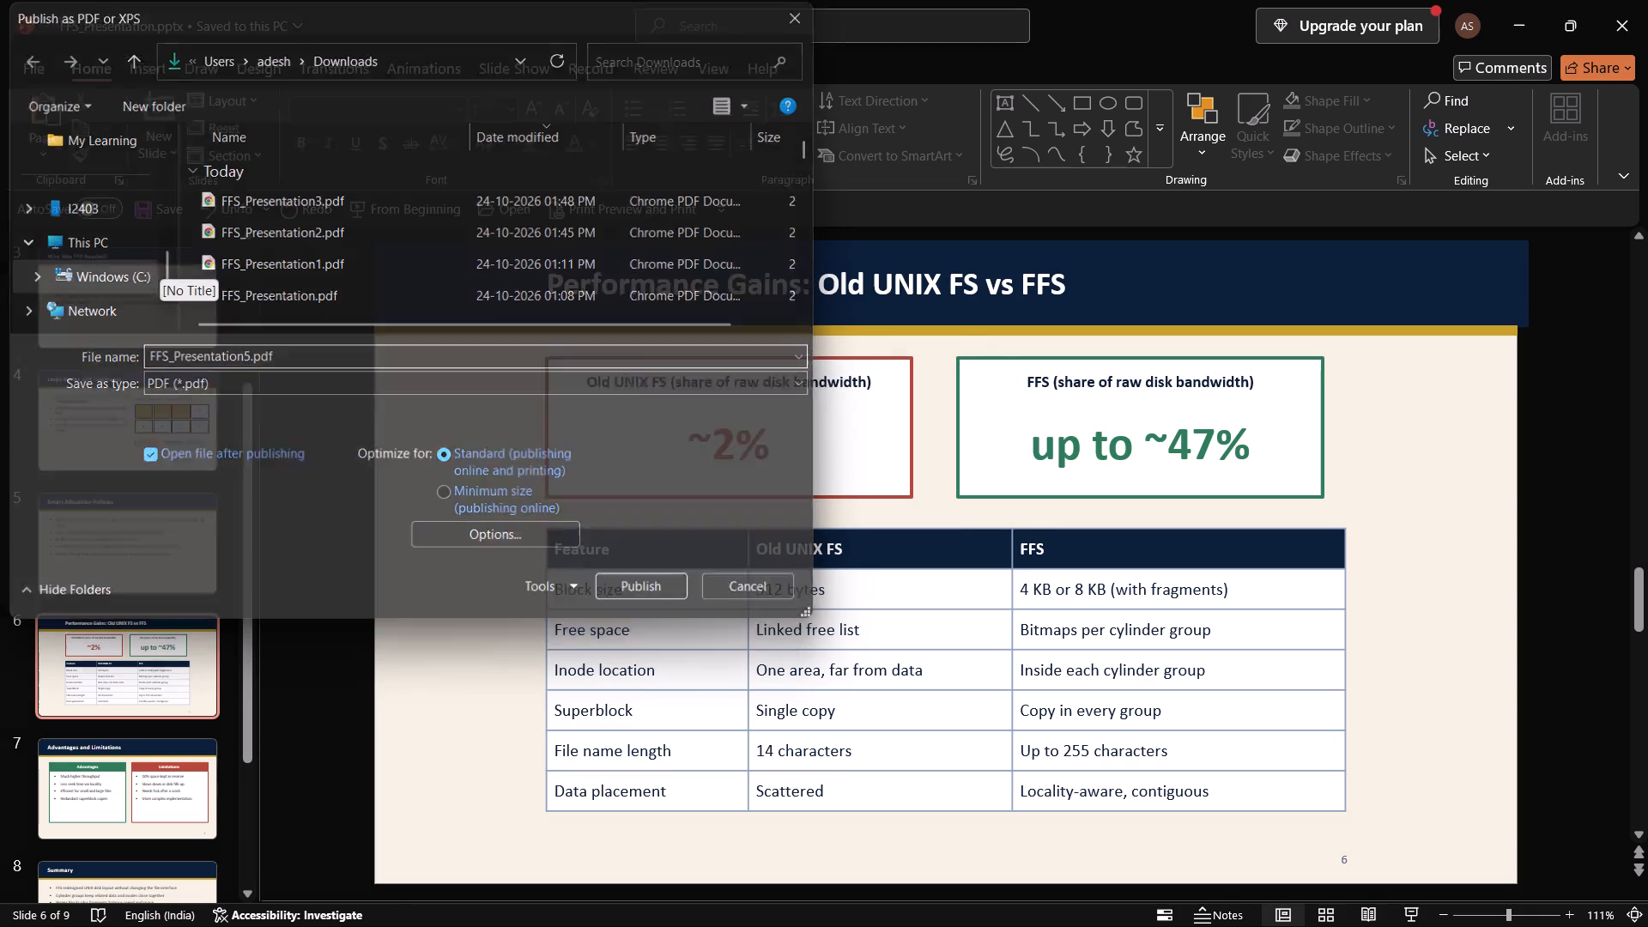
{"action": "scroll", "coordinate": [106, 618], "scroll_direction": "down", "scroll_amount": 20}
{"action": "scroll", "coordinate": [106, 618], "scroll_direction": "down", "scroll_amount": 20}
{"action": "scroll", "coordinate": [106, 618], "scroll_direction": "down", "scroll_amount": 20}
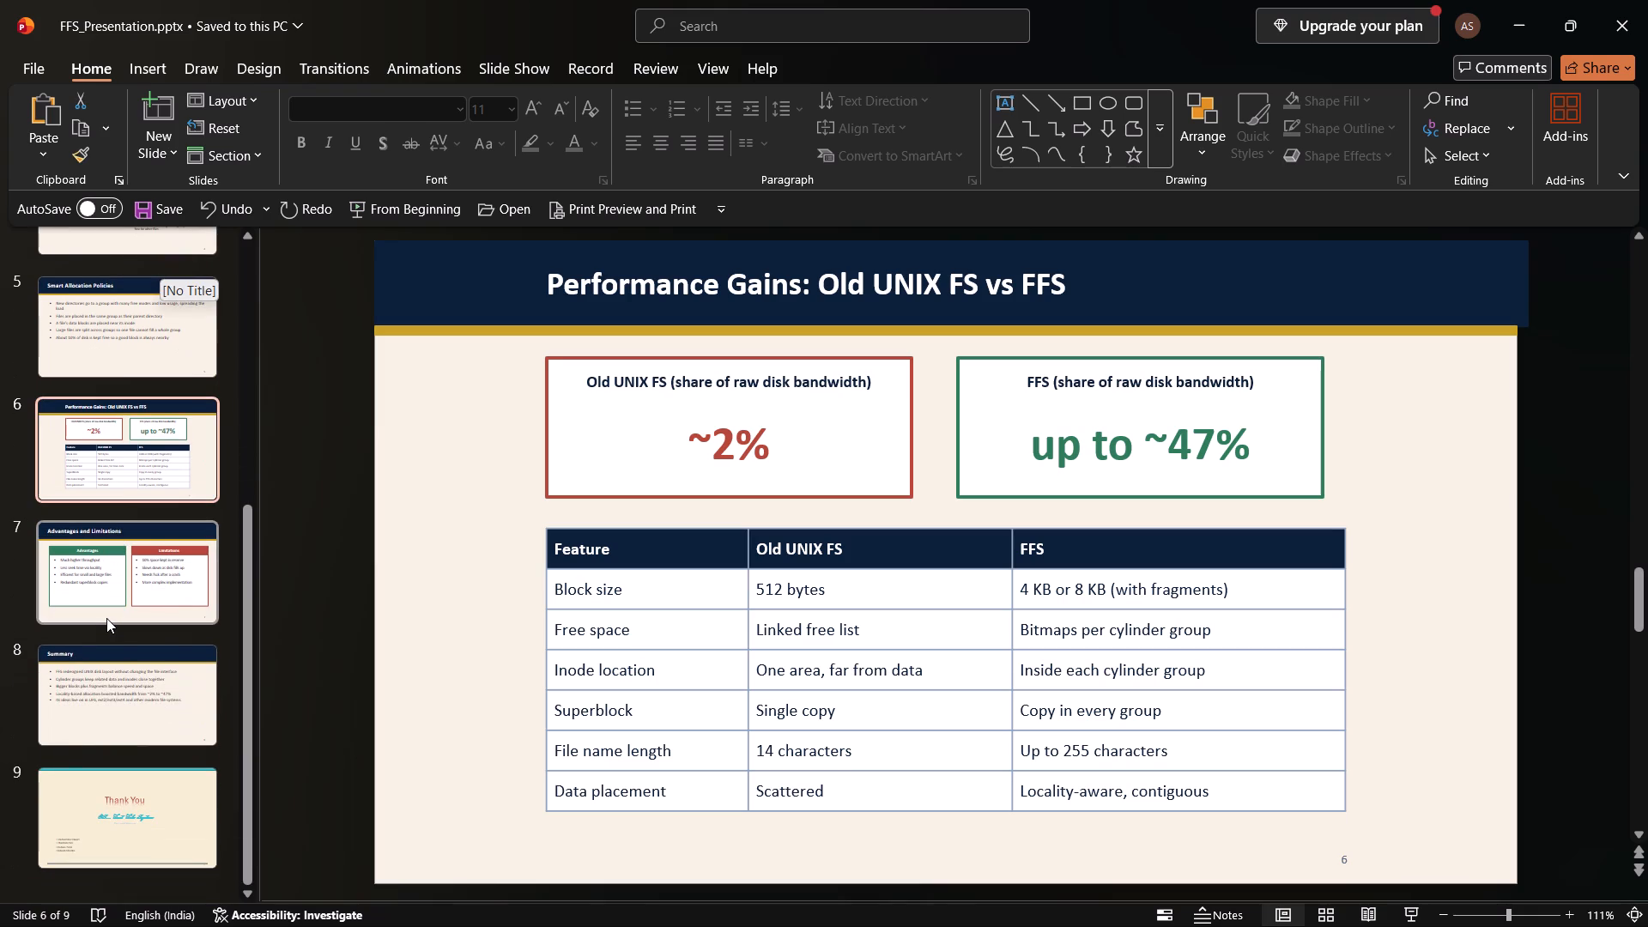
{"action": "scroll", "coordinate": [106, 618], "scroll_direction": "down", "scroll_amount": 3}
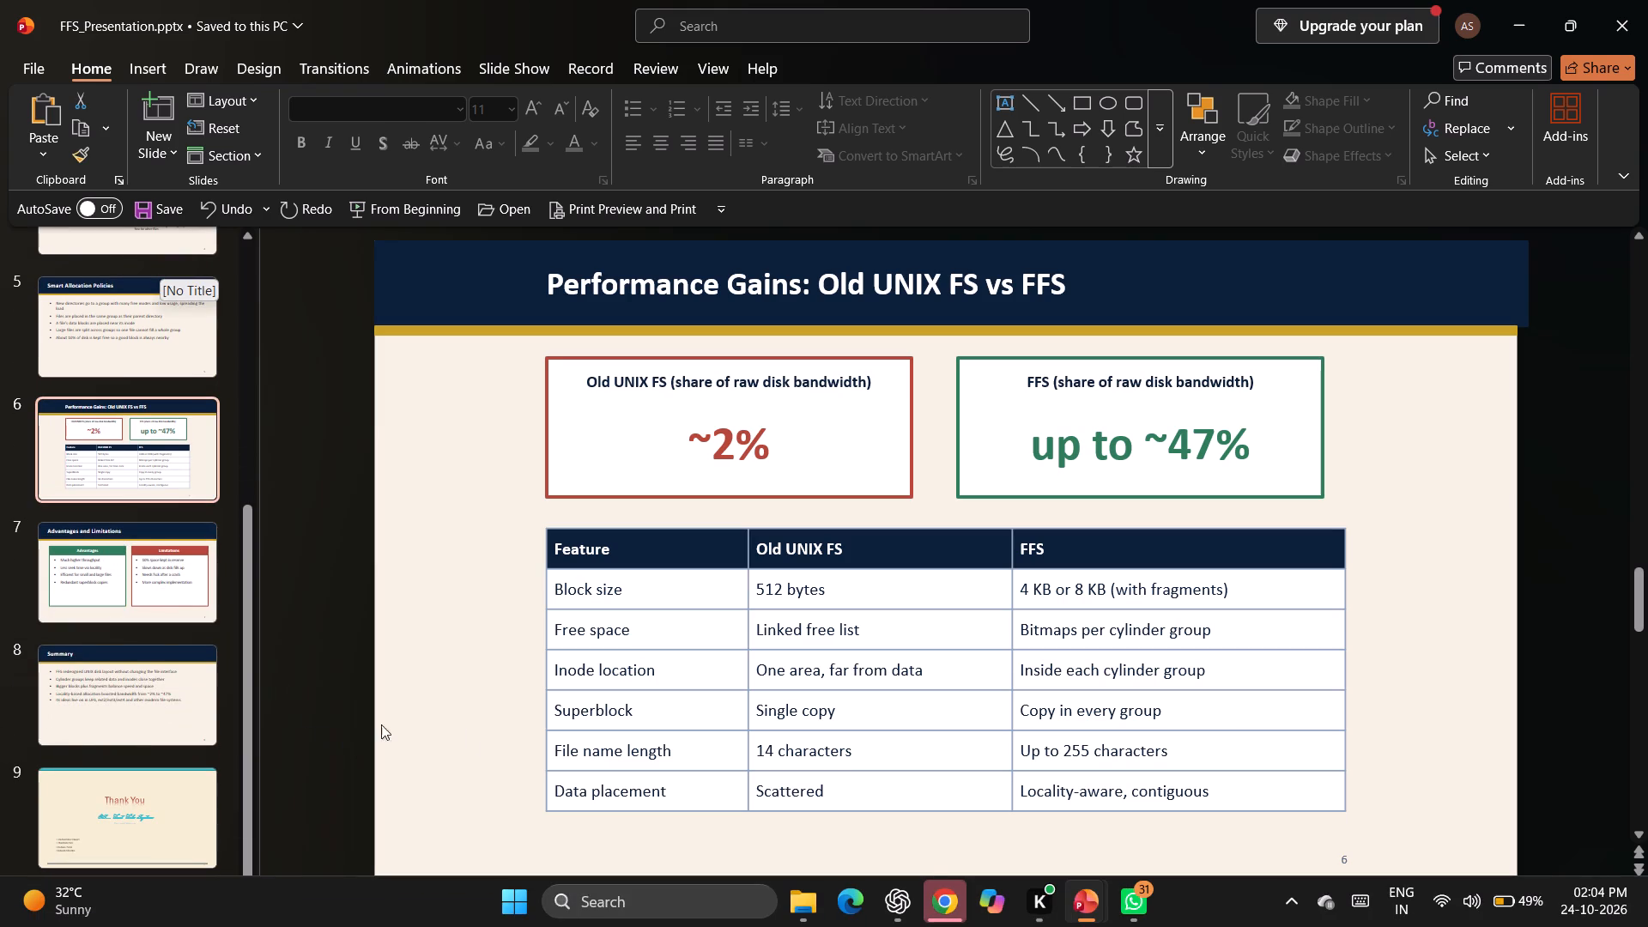
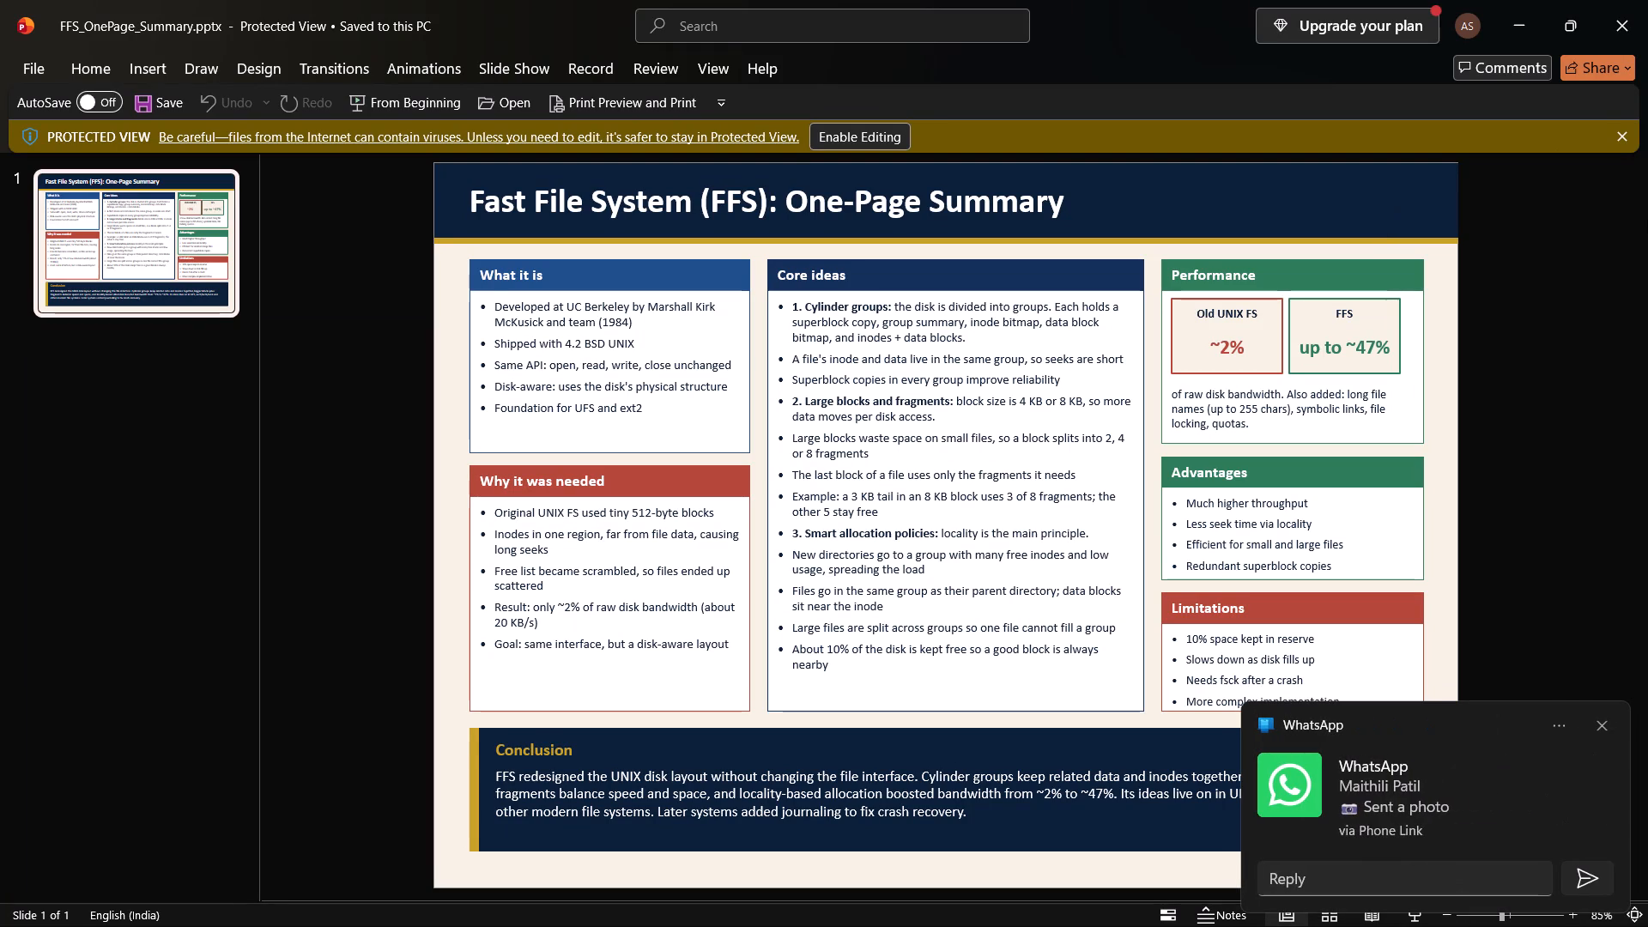
{"action": "left_click", "coordinate": [1604, 731]}
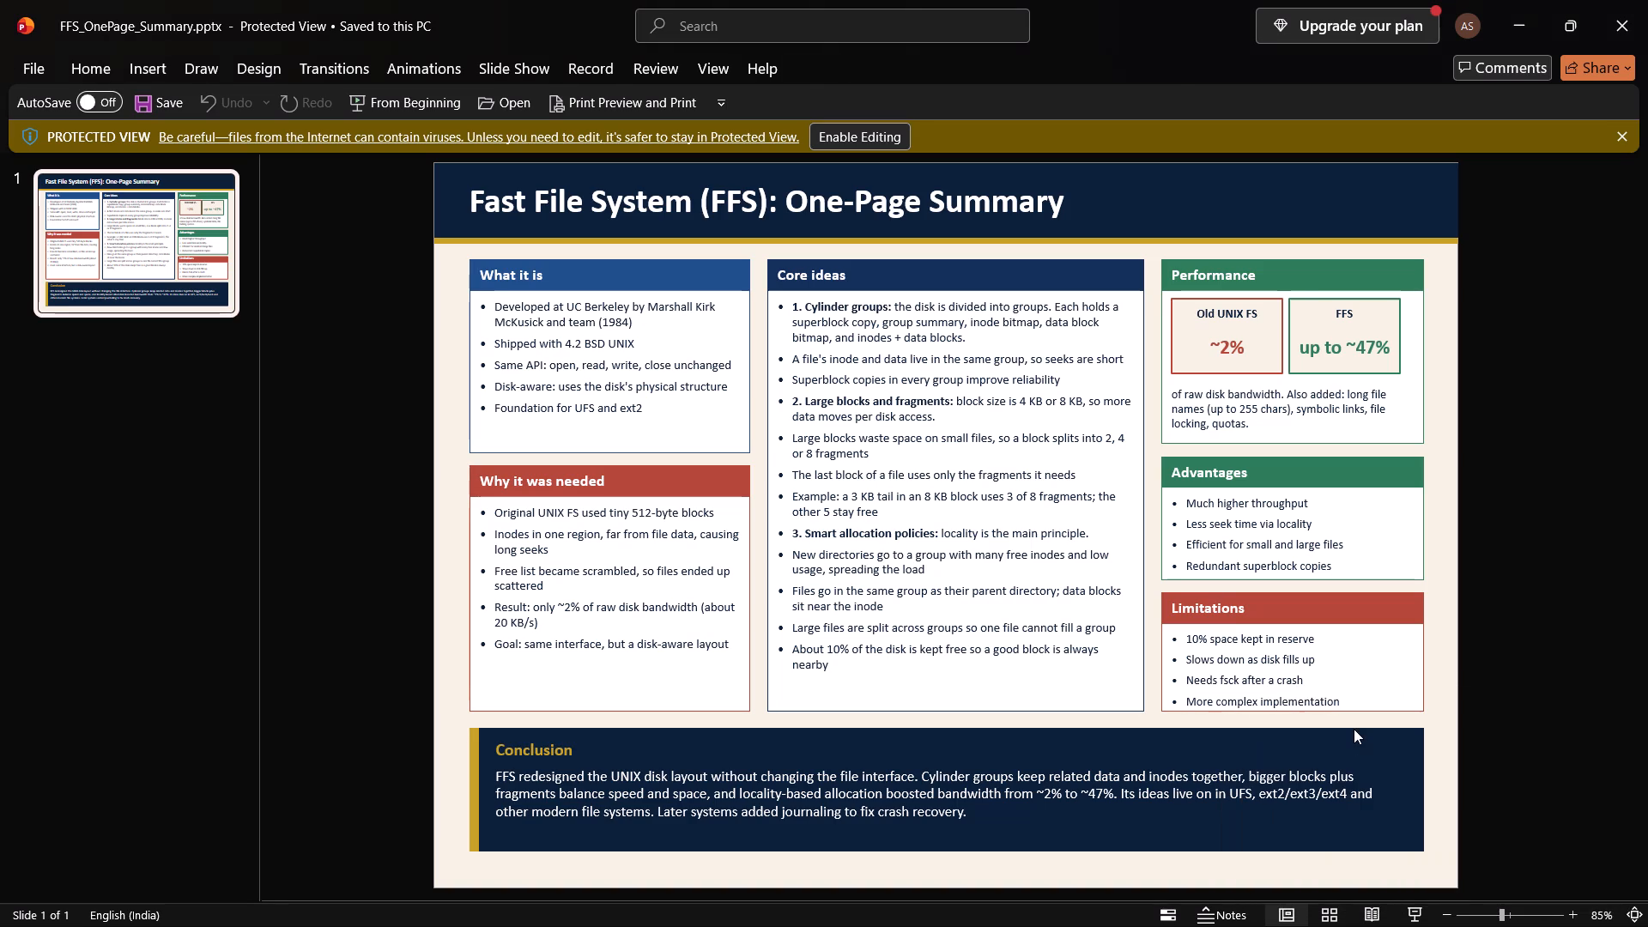
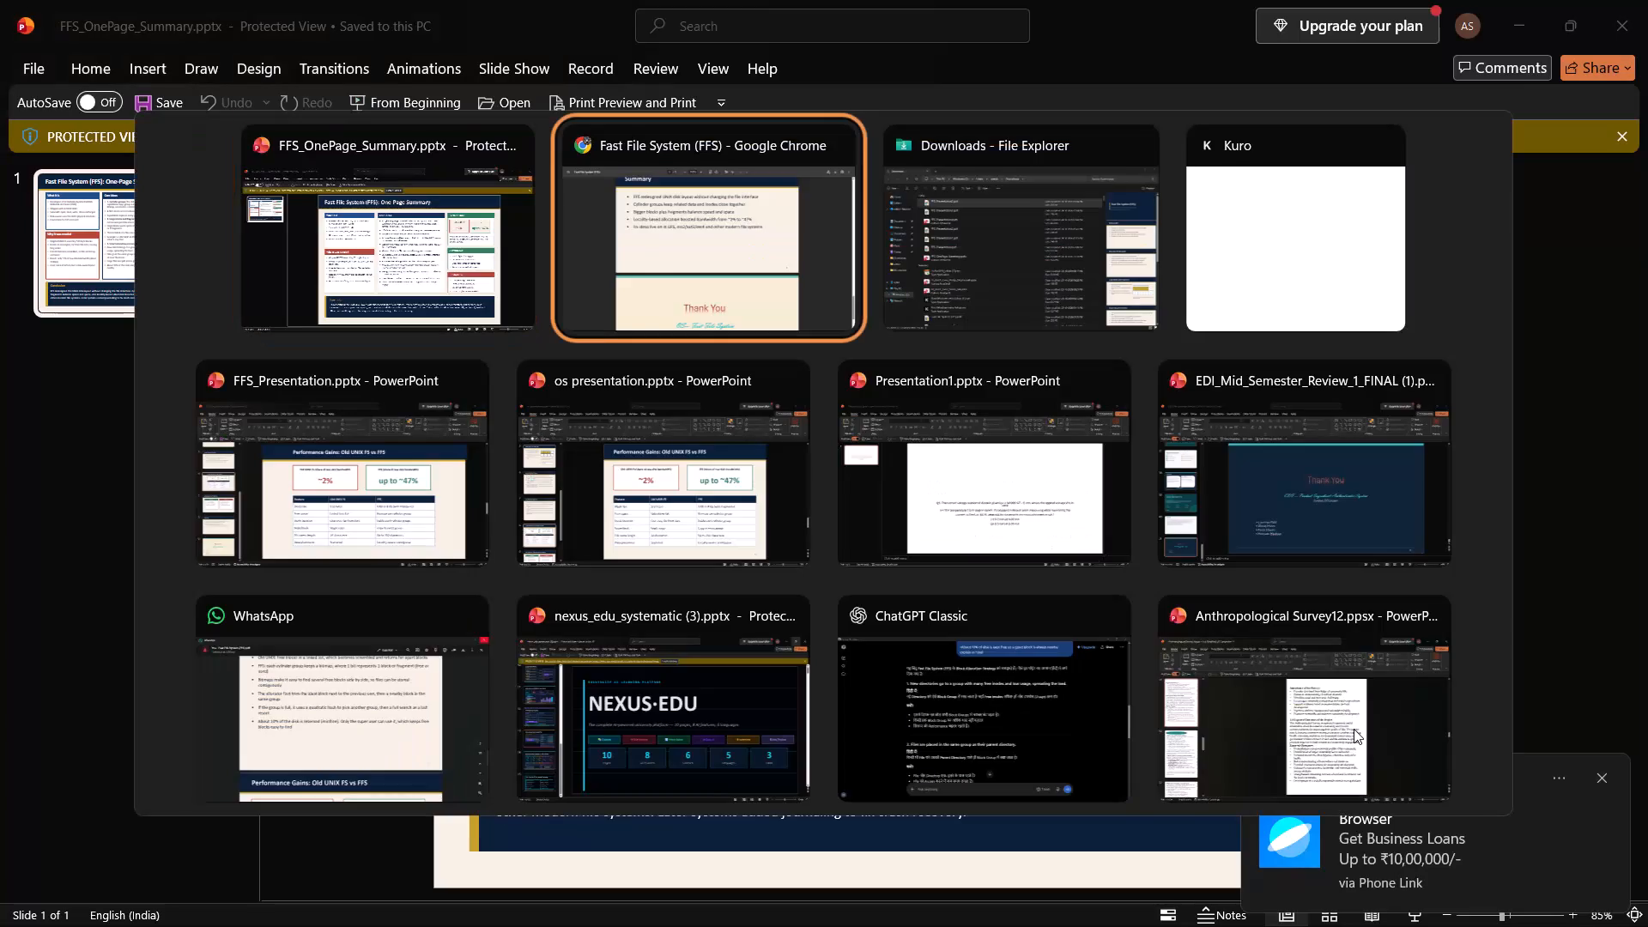
Look through the Fast File System (FFS) PDF in Chrome, checking the pages from the title slide to the closing slide.
{"action": "scroll", "coordinate": [756, 503], "scroll_direction": "up", "scroll_amount": 8}
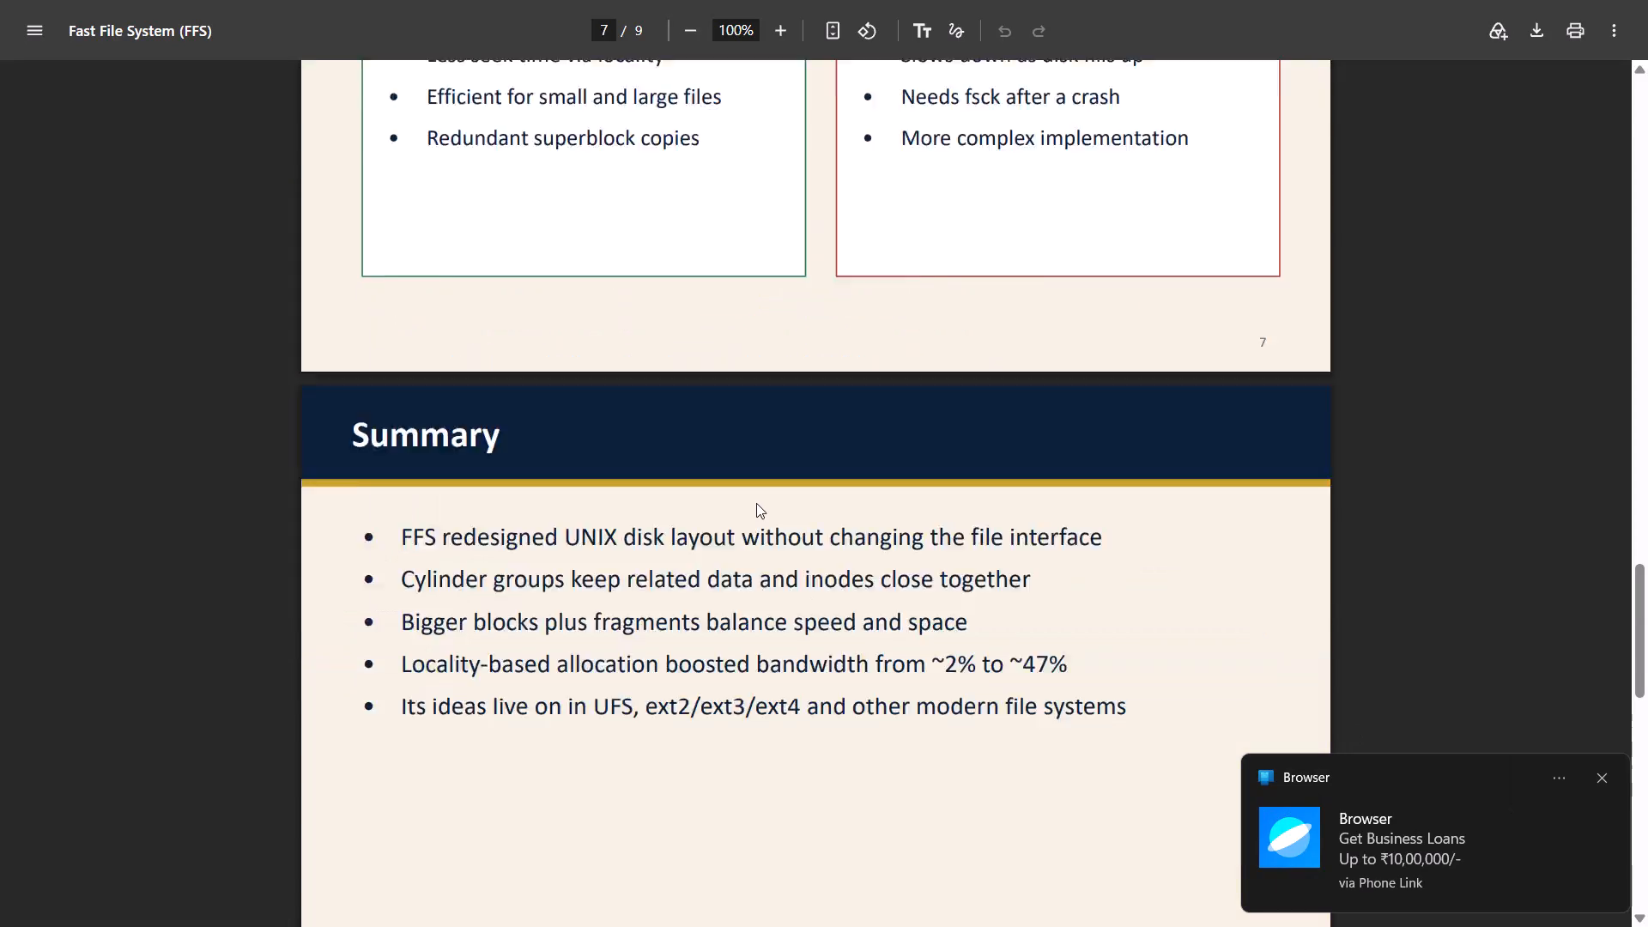
{"action": "scroll", "coordinate": [756, 503], "scroll_direction": "up", "scroll_amount": 14}
{"action": "scroll", "coordinate": [756, 503], "scroll_direction": "down", "scroll_amount": 4}
{"action": "scroll", "coordinate": [756, 503], "scroll_direction": "up", "scroll_amount": 3}
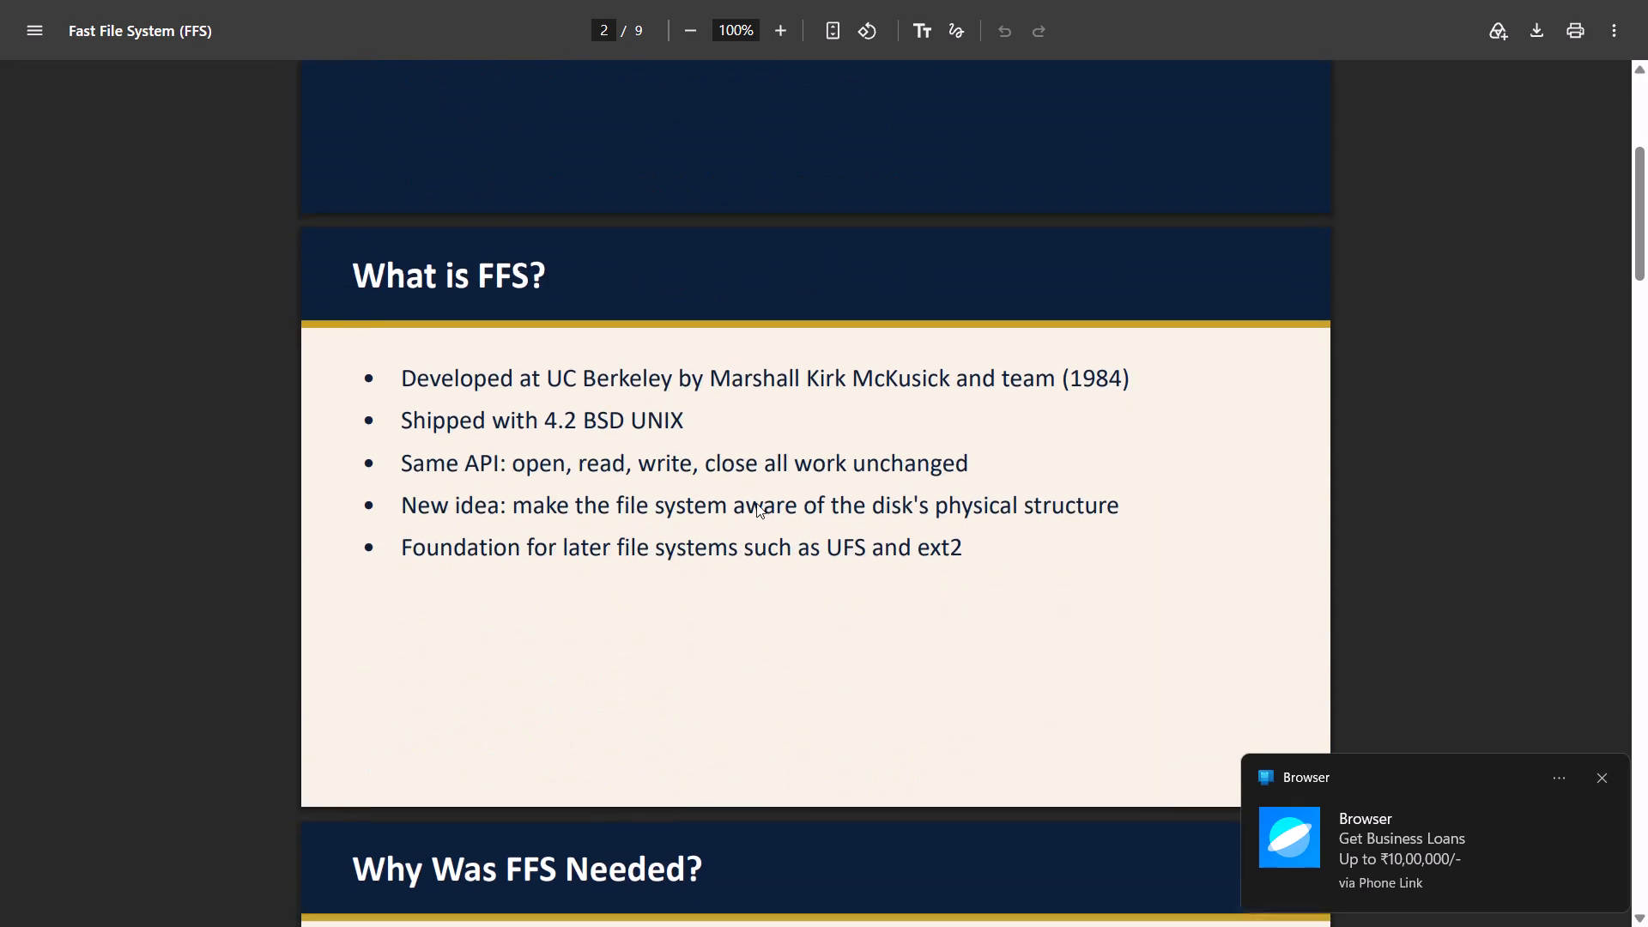
{"action": "scroll", "coordinate": [756, 503], "scroll_direction": "up", "scroll_amount": 4}
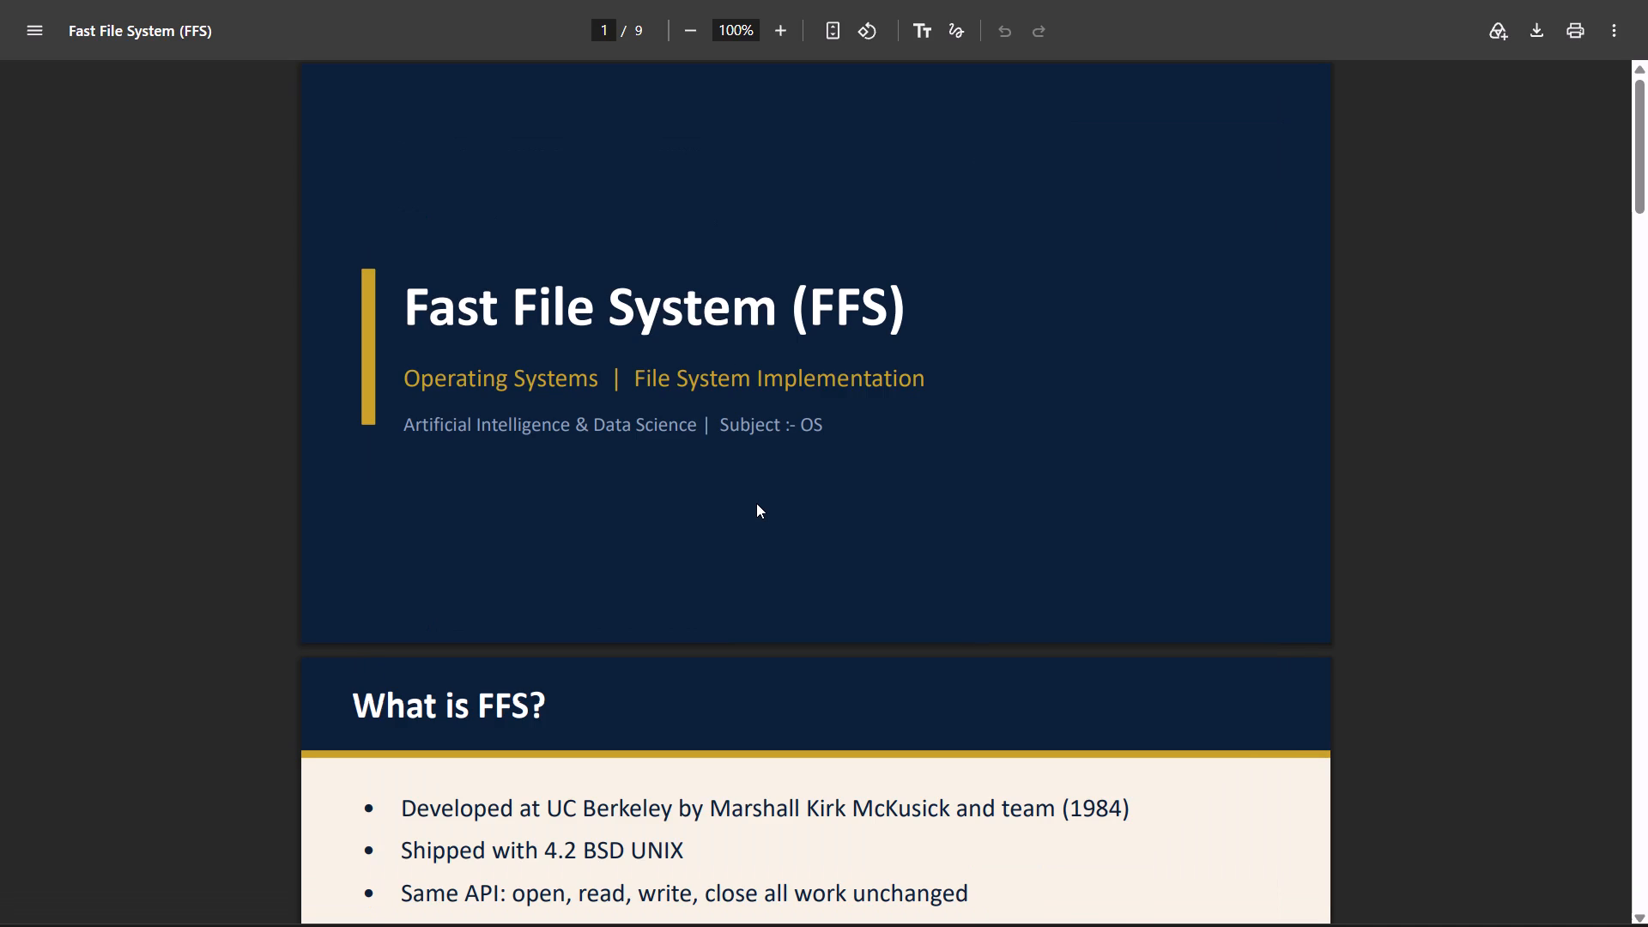
{"action": "scroll", "coordinate": [756, 503], "scroll_direction": "down", "scroll_amount": 11}
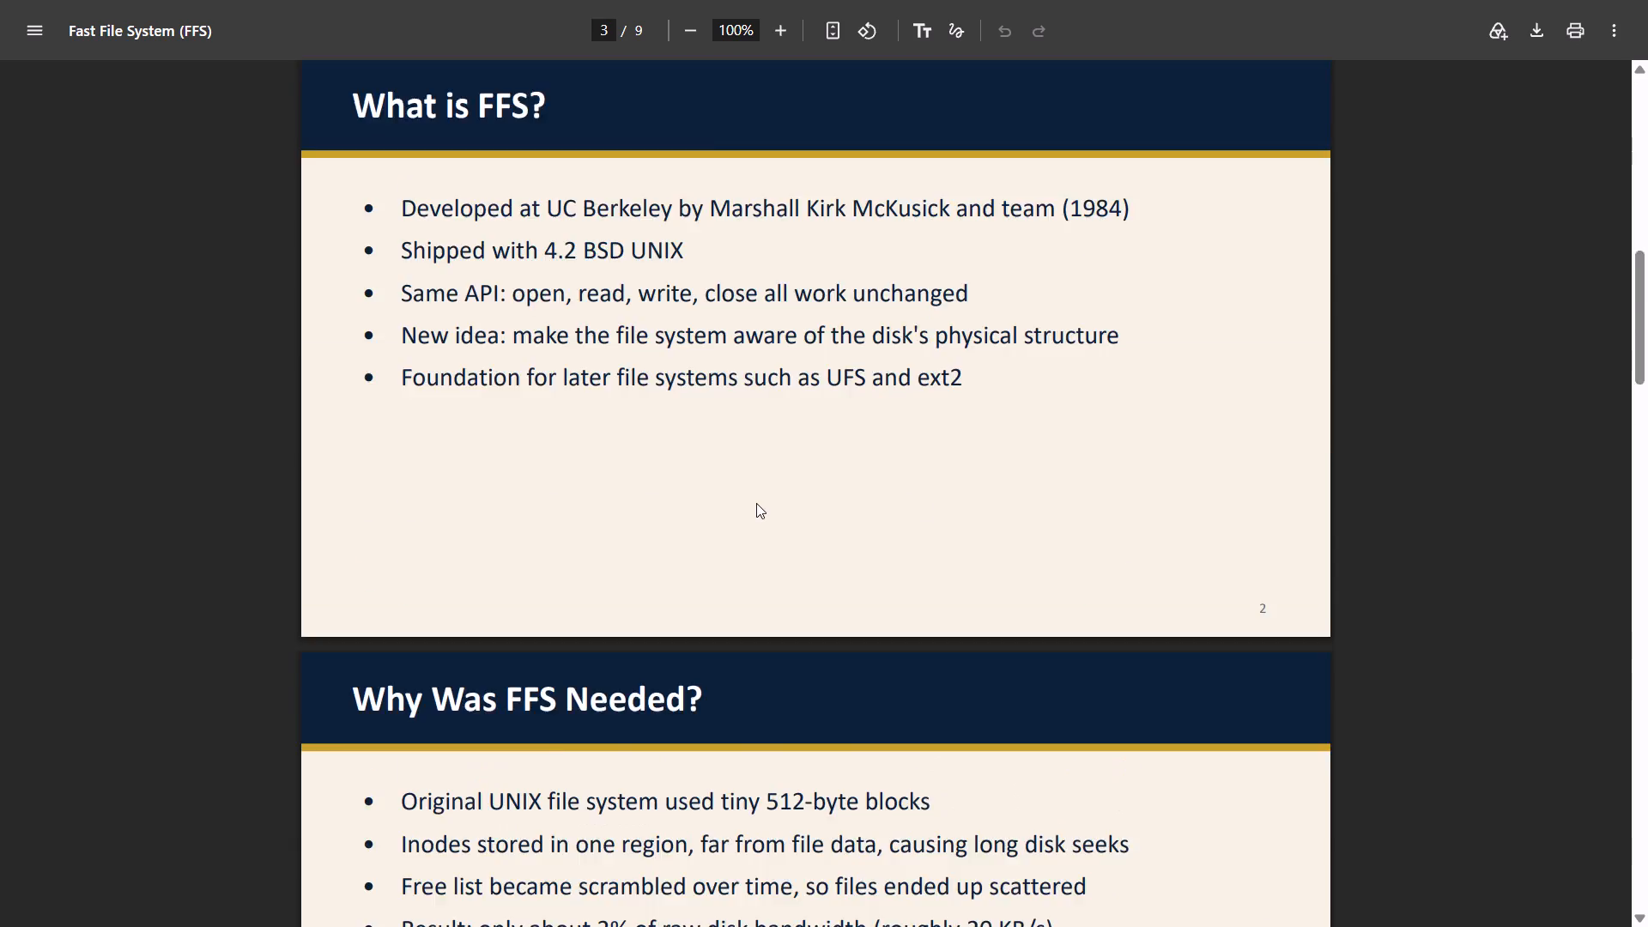
{"action": "scroll", "coordinate": [756, 503], "scroll_direction": "down", "scroll_amount": 10}
{"action": "scroll", "coordinate": [756, 503], "scroll_direction": "up", "scroll_amount": 2}
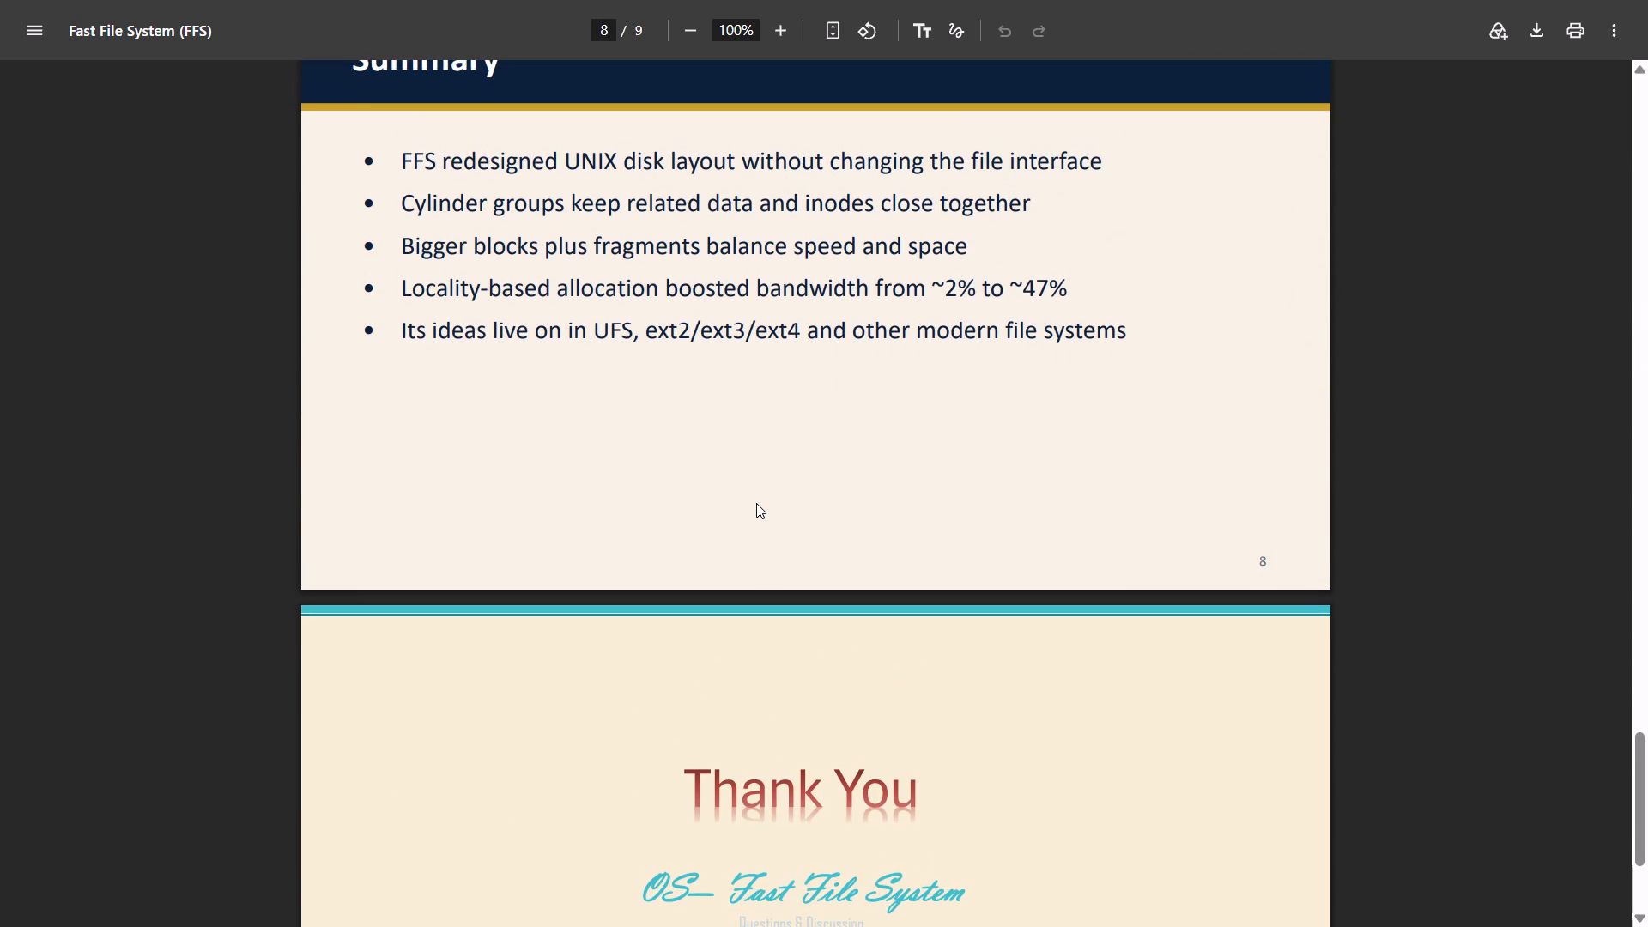
{"action": "scroll", "coordinate": [756, 503], "scroll_direction": "up", "scroll_amount": 3}
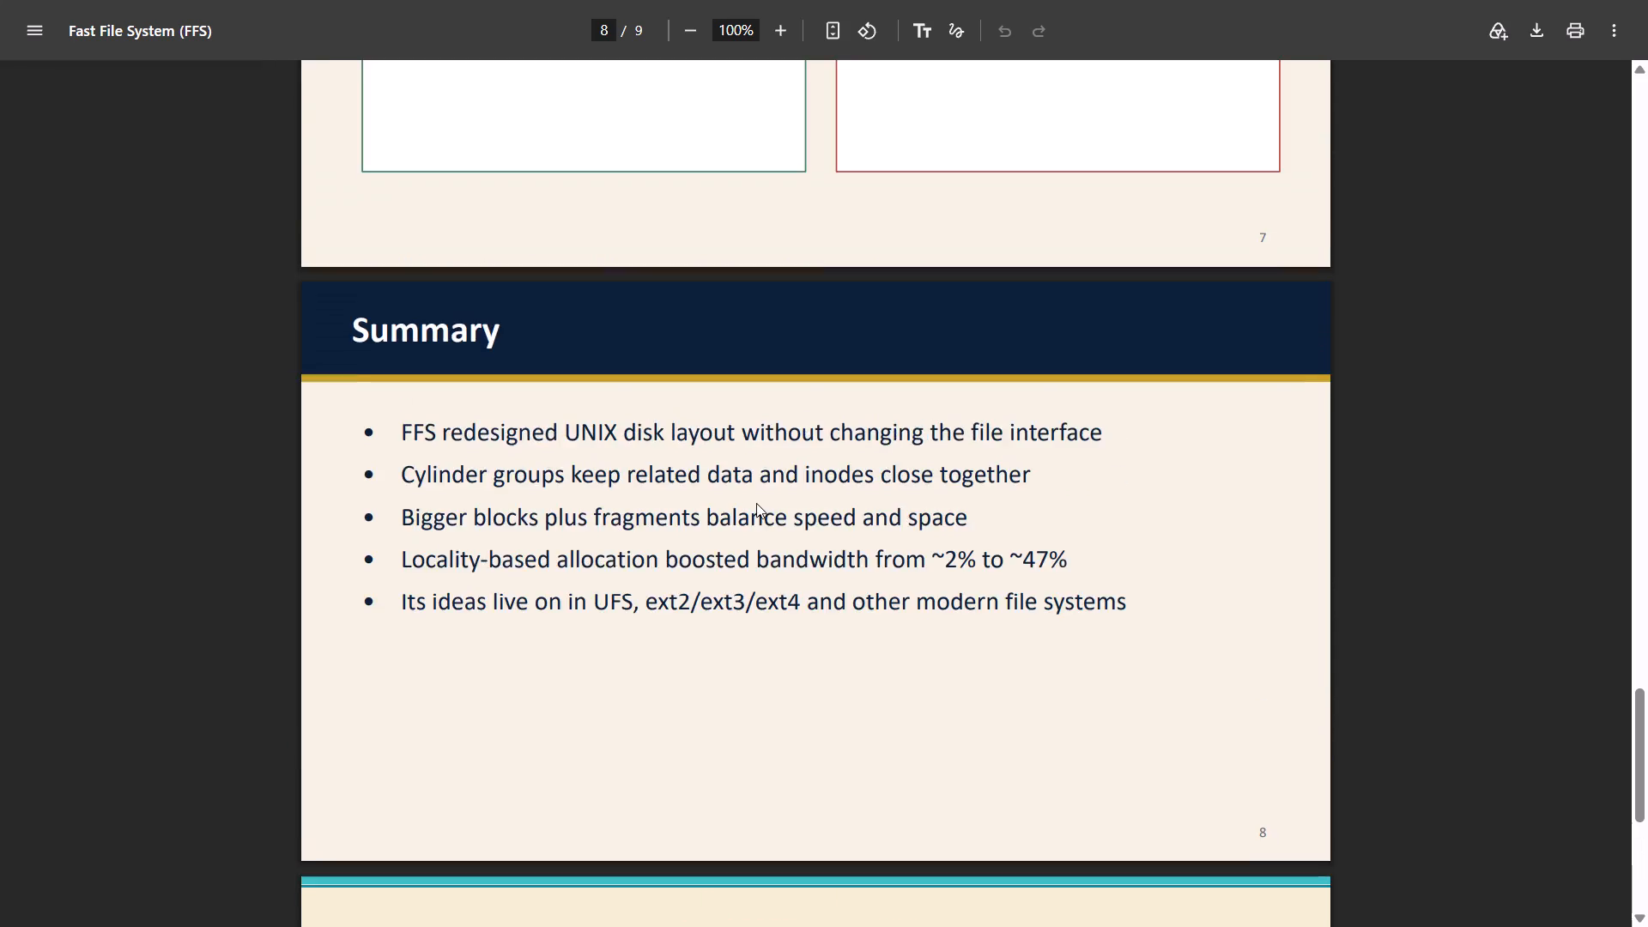
{"action": "scroll", "coordinate": [756, 503], "scroll_direction": "up", "scroll_amount": 6}
{"action": "scroll", "coordinate": [756, 503], "scroll_direction": "down", "scroll_amount": 1}
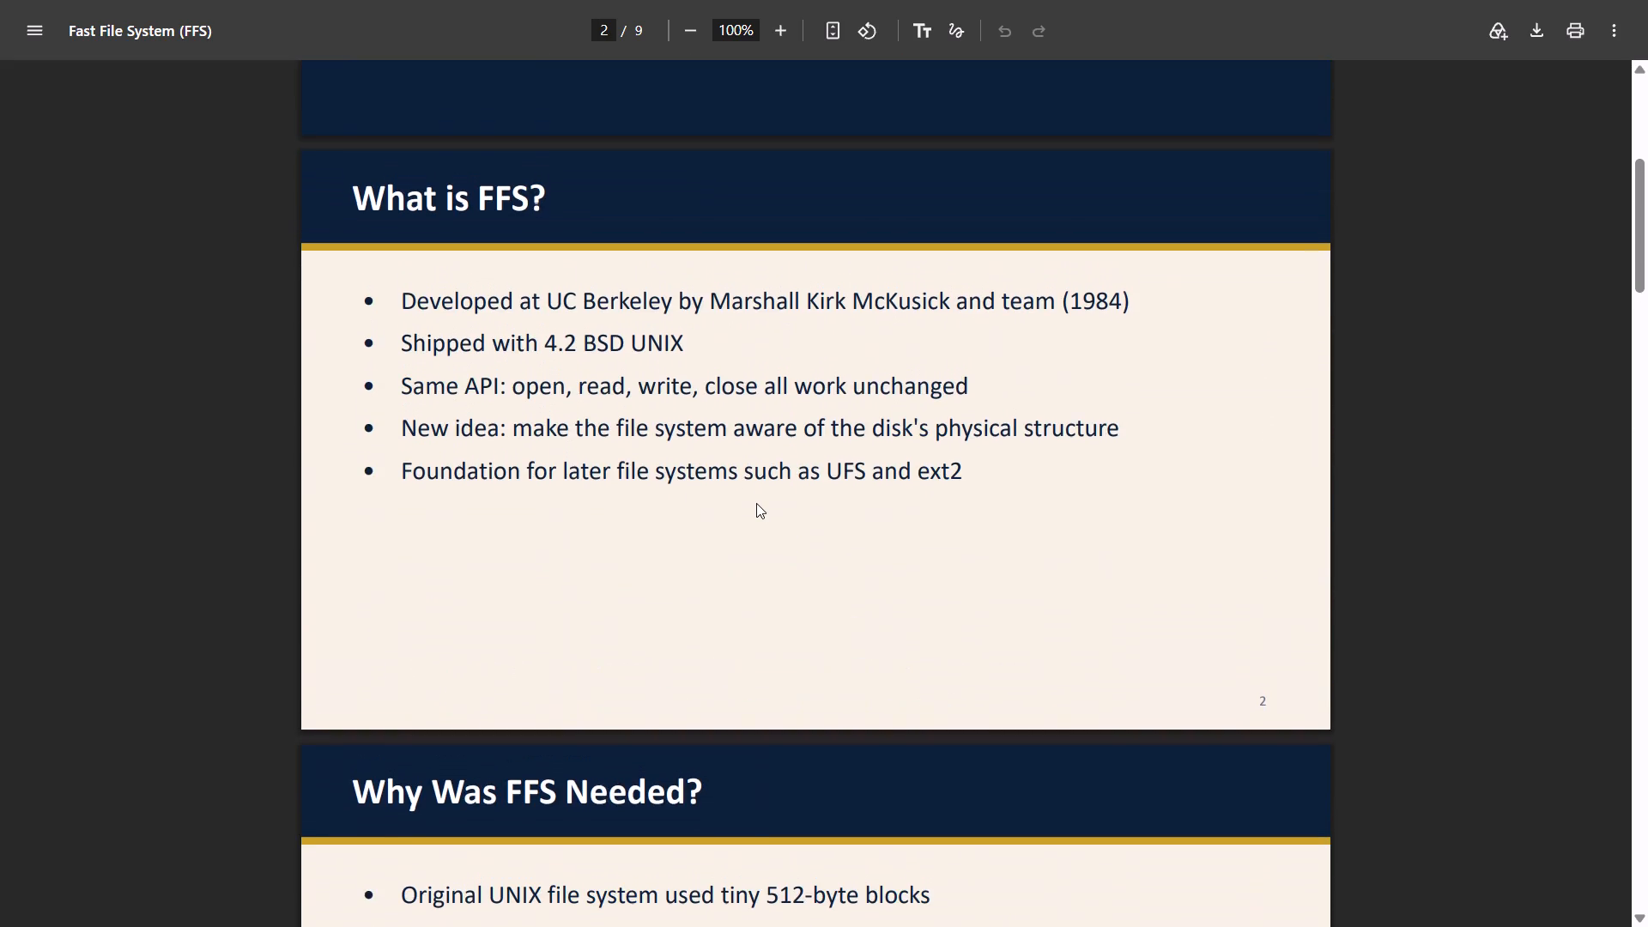
{"action": "scroll", "coordinate": [756, 503], "scroll_direction": "down", "scroll_amount": 6}
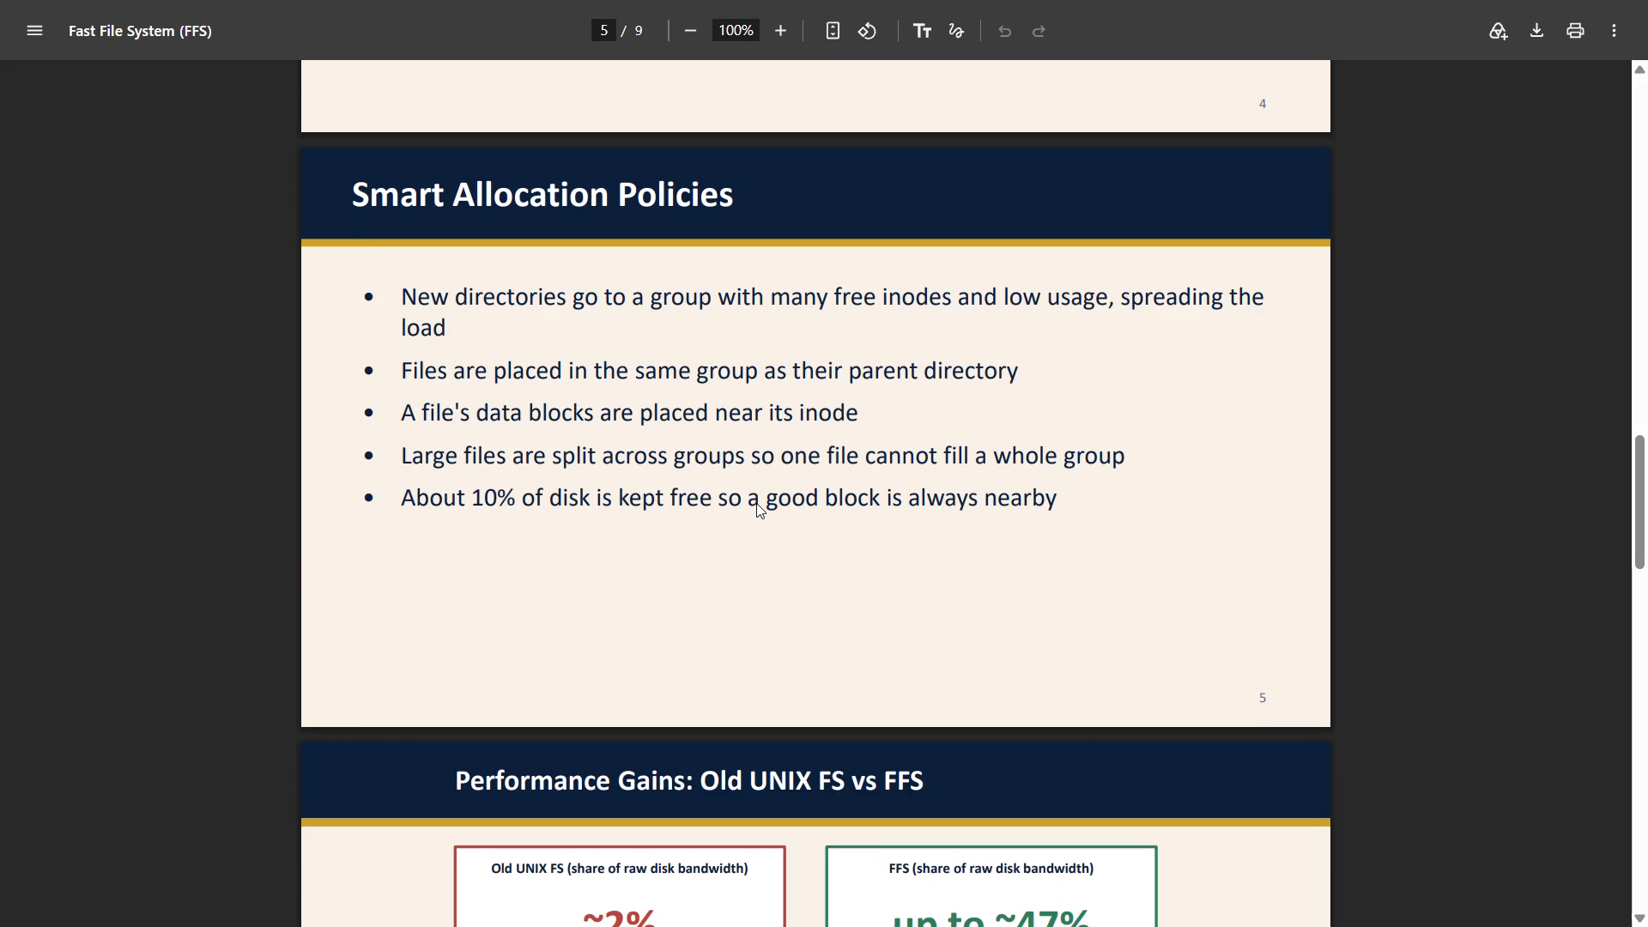
Enlarge the PDF view to 150% and return to the Fast File System title page.
{"action": "left_click_drag", "start_coordinate": [797, 20], "coordinate": [782, 27]}
{"action": "left_click", "coordinate": [782, 27]}
{"action": "double_click", "coordinate": [782, 27]}
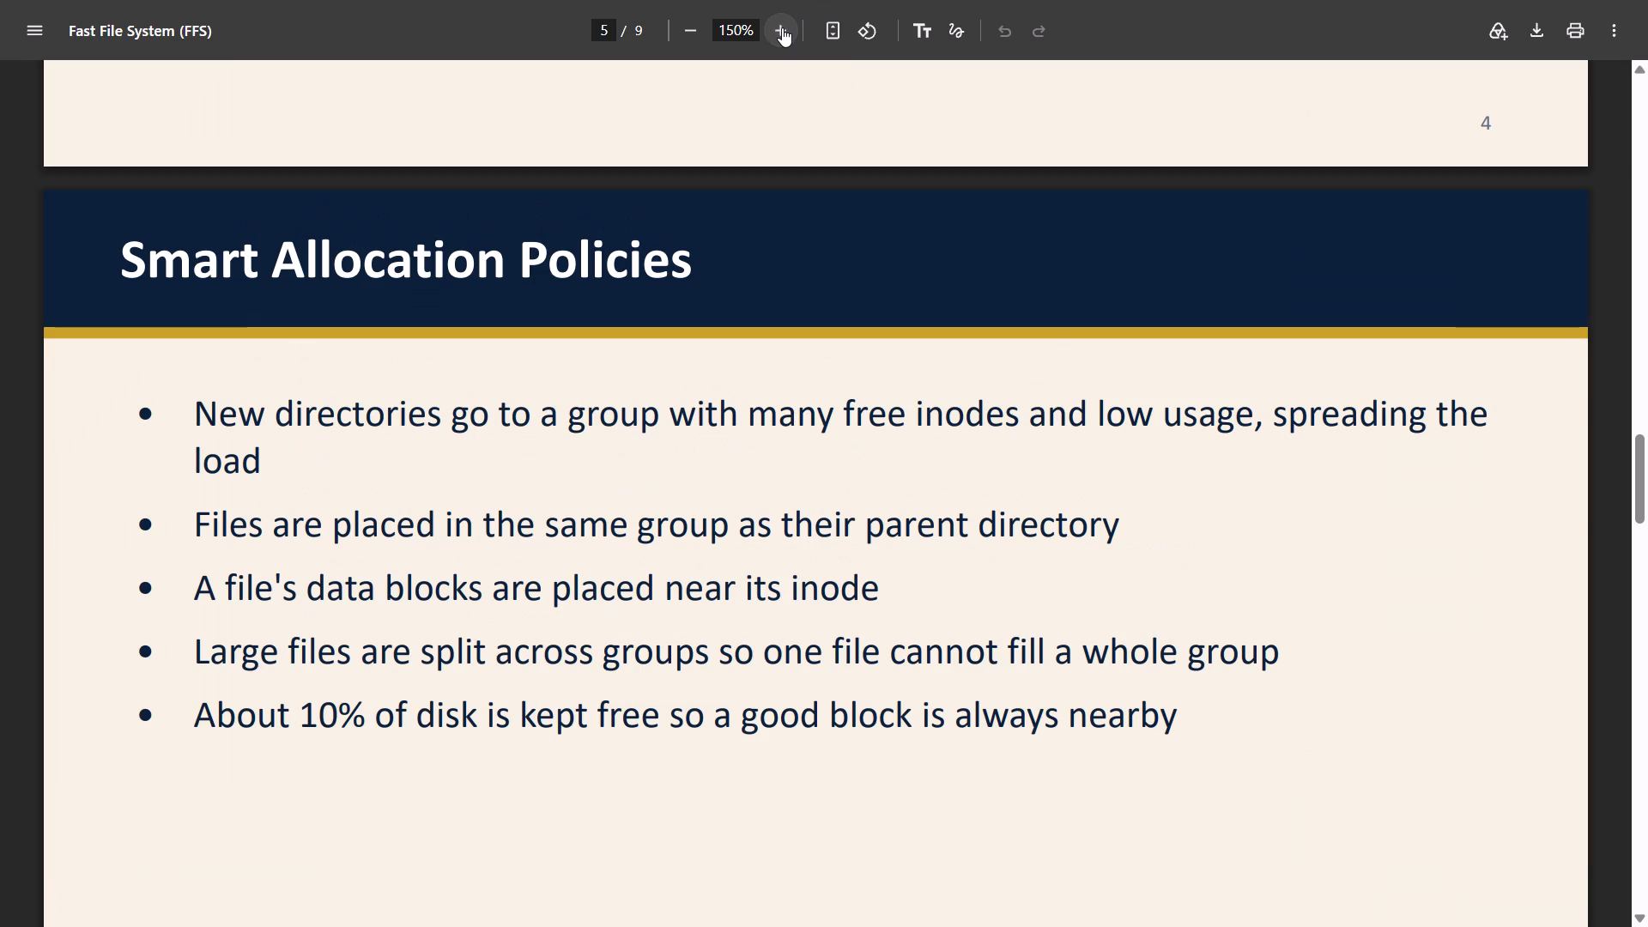
{"action": "scroll", "coordinate": [758, 286], "scroll_direction": "up", "scroll_amount": 17}
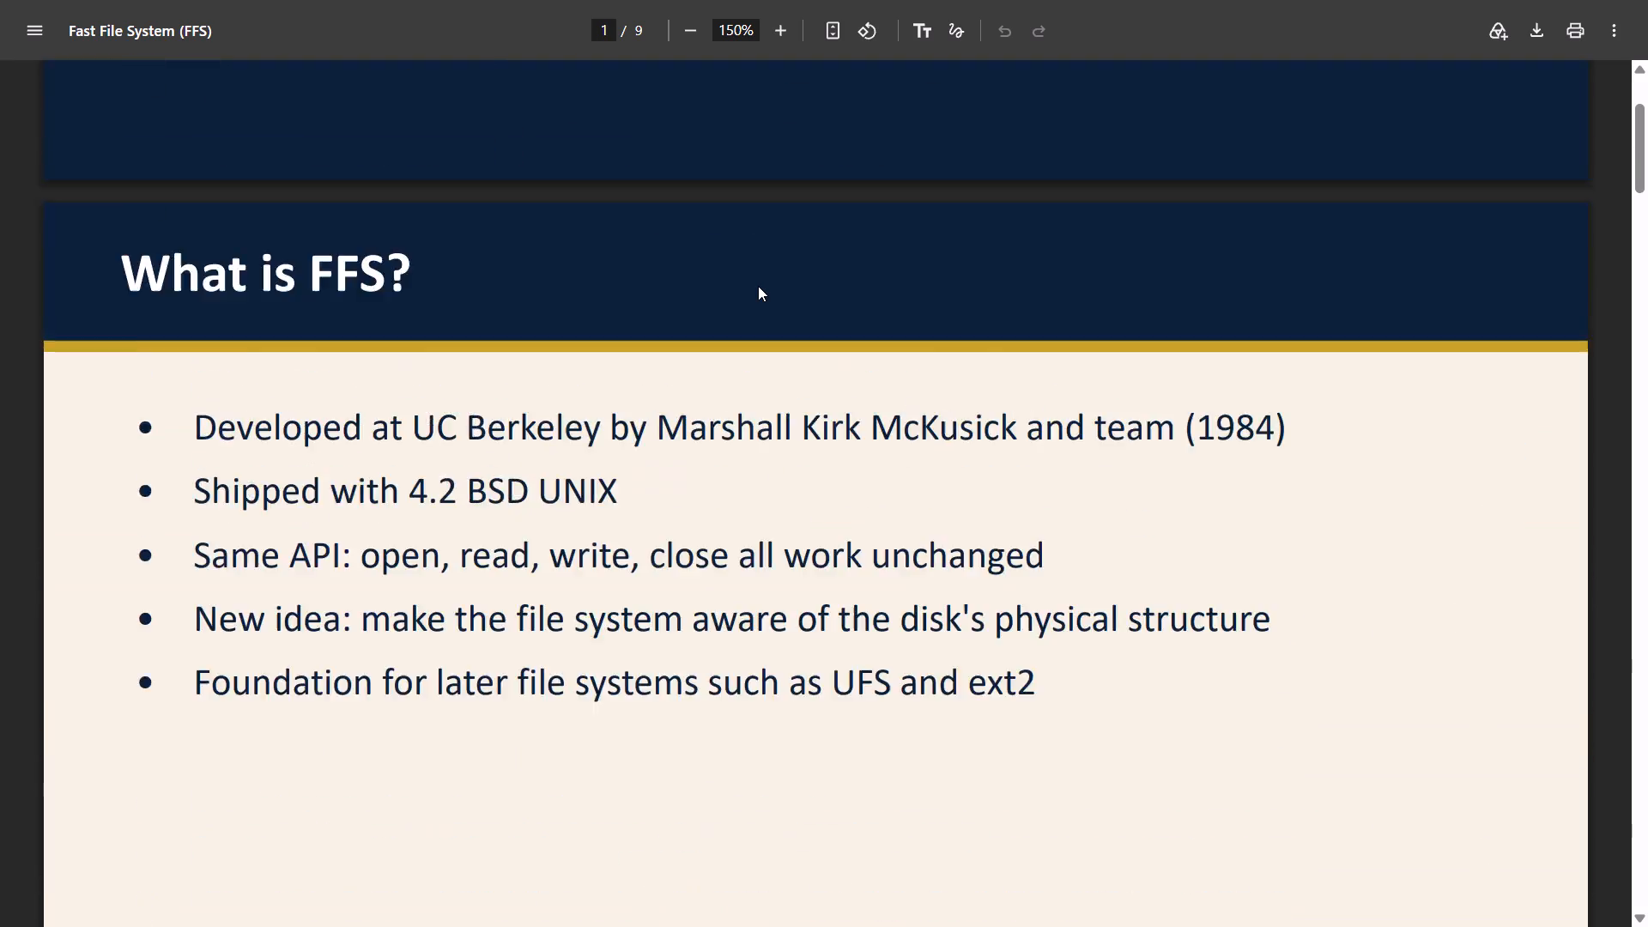
{"action": "scroll", "coordinate": [758, 286], "scroll_direction": "up", "scroll_amount": 7}
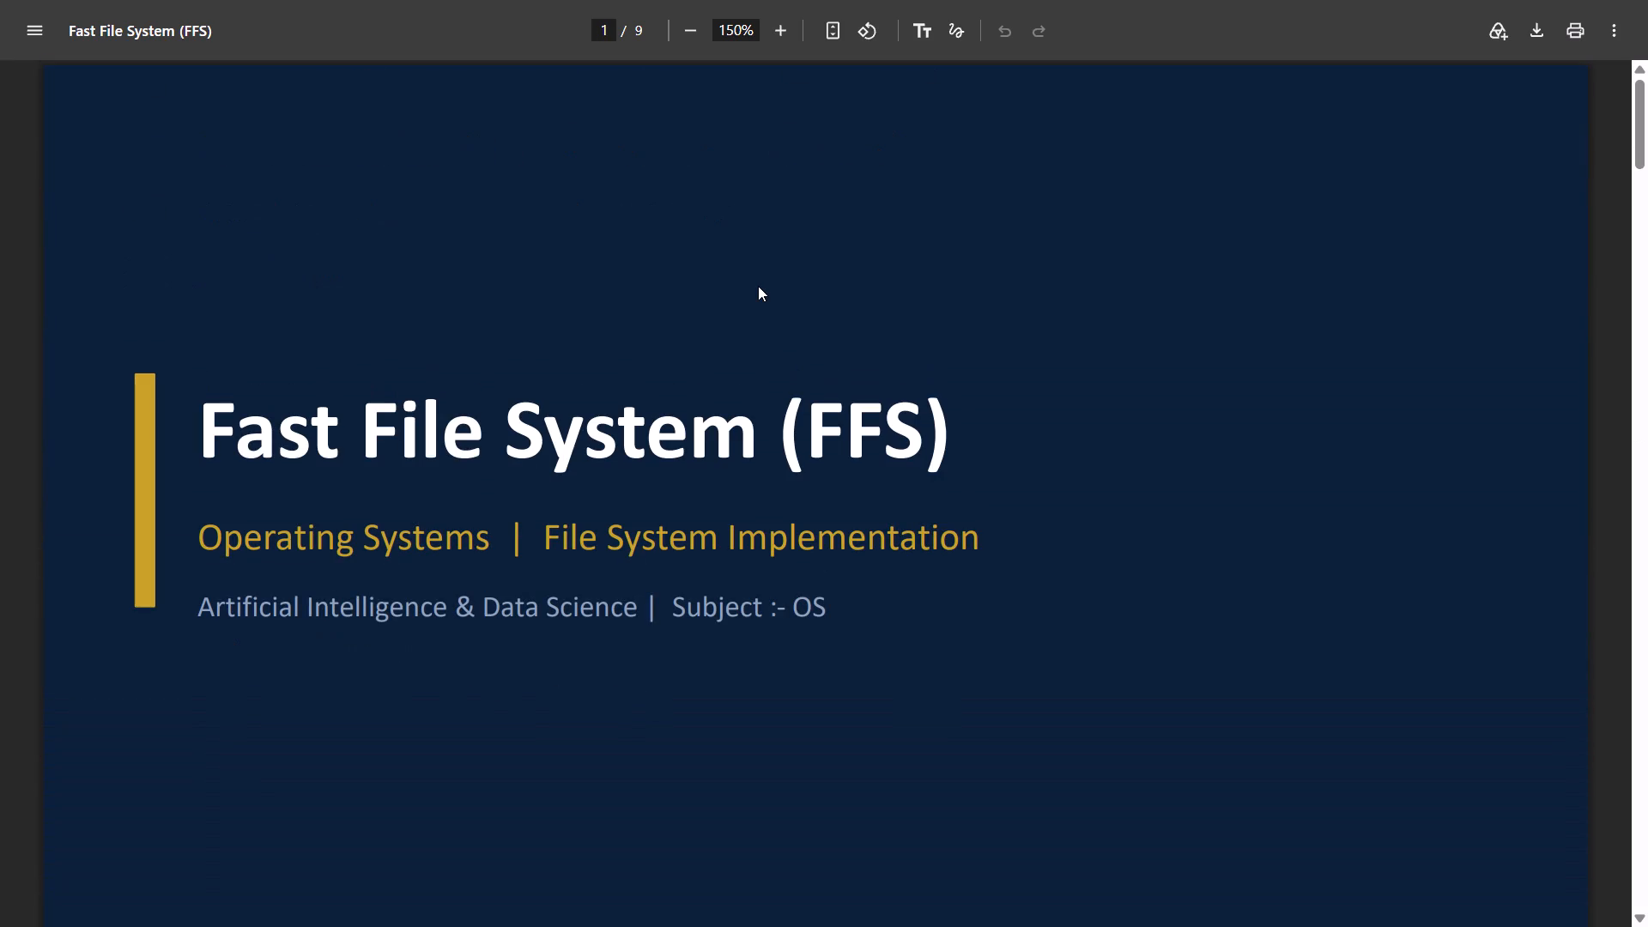
{"action": "right_click", "coordinate": [758, 286]}
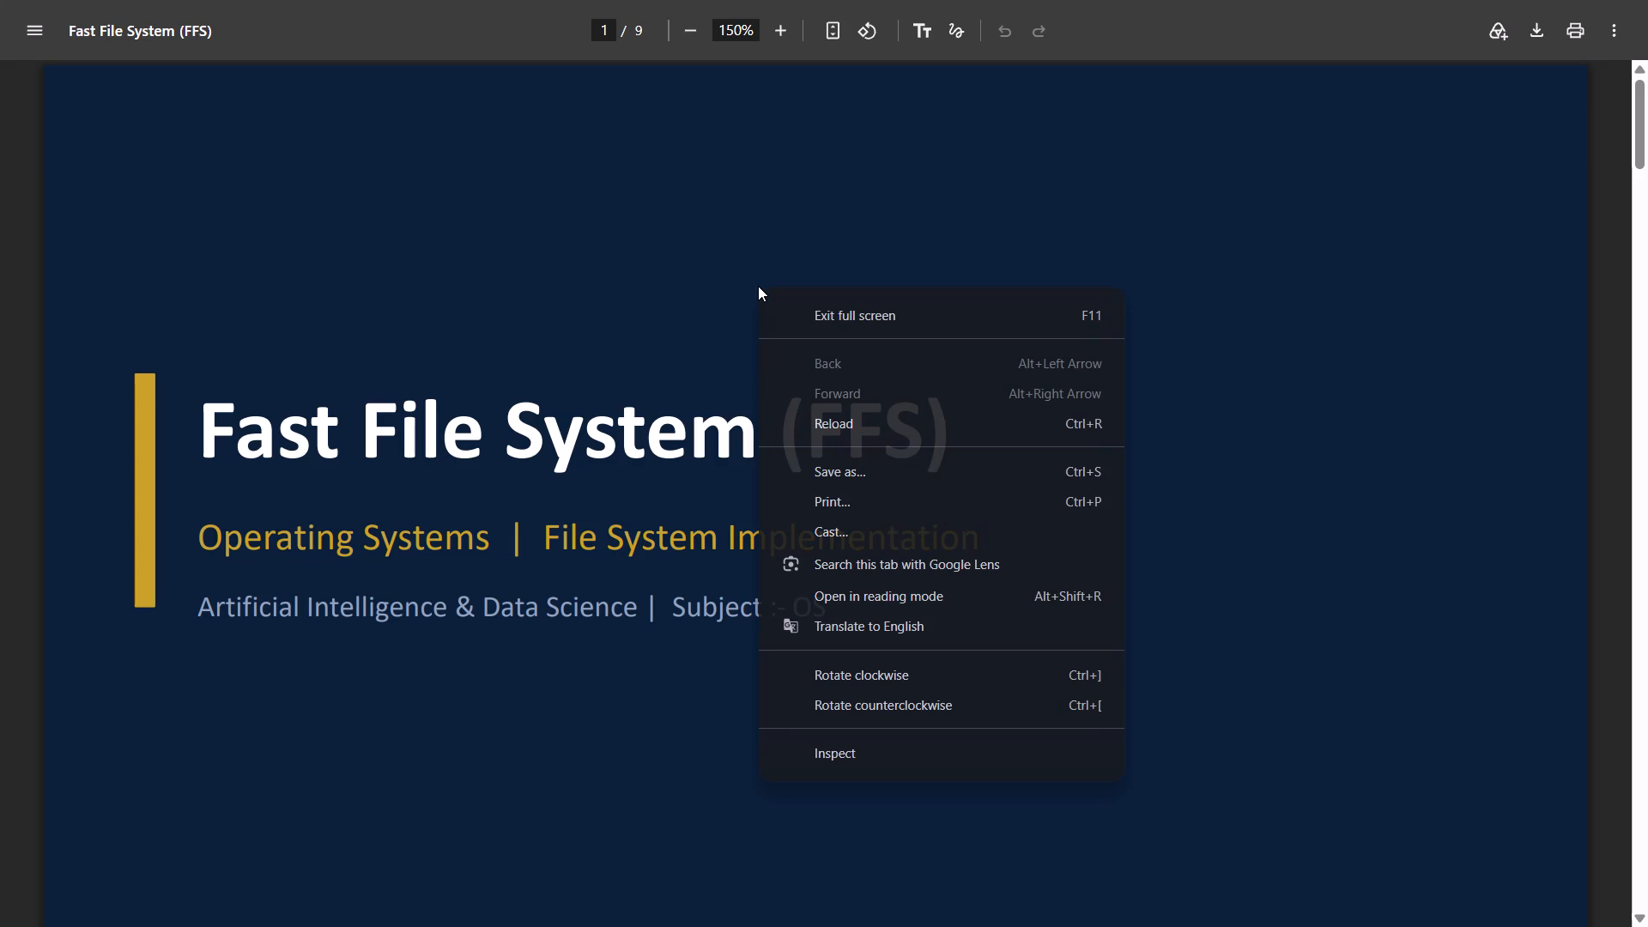
{"action": "left_click", "coordinate": [526, 393]}
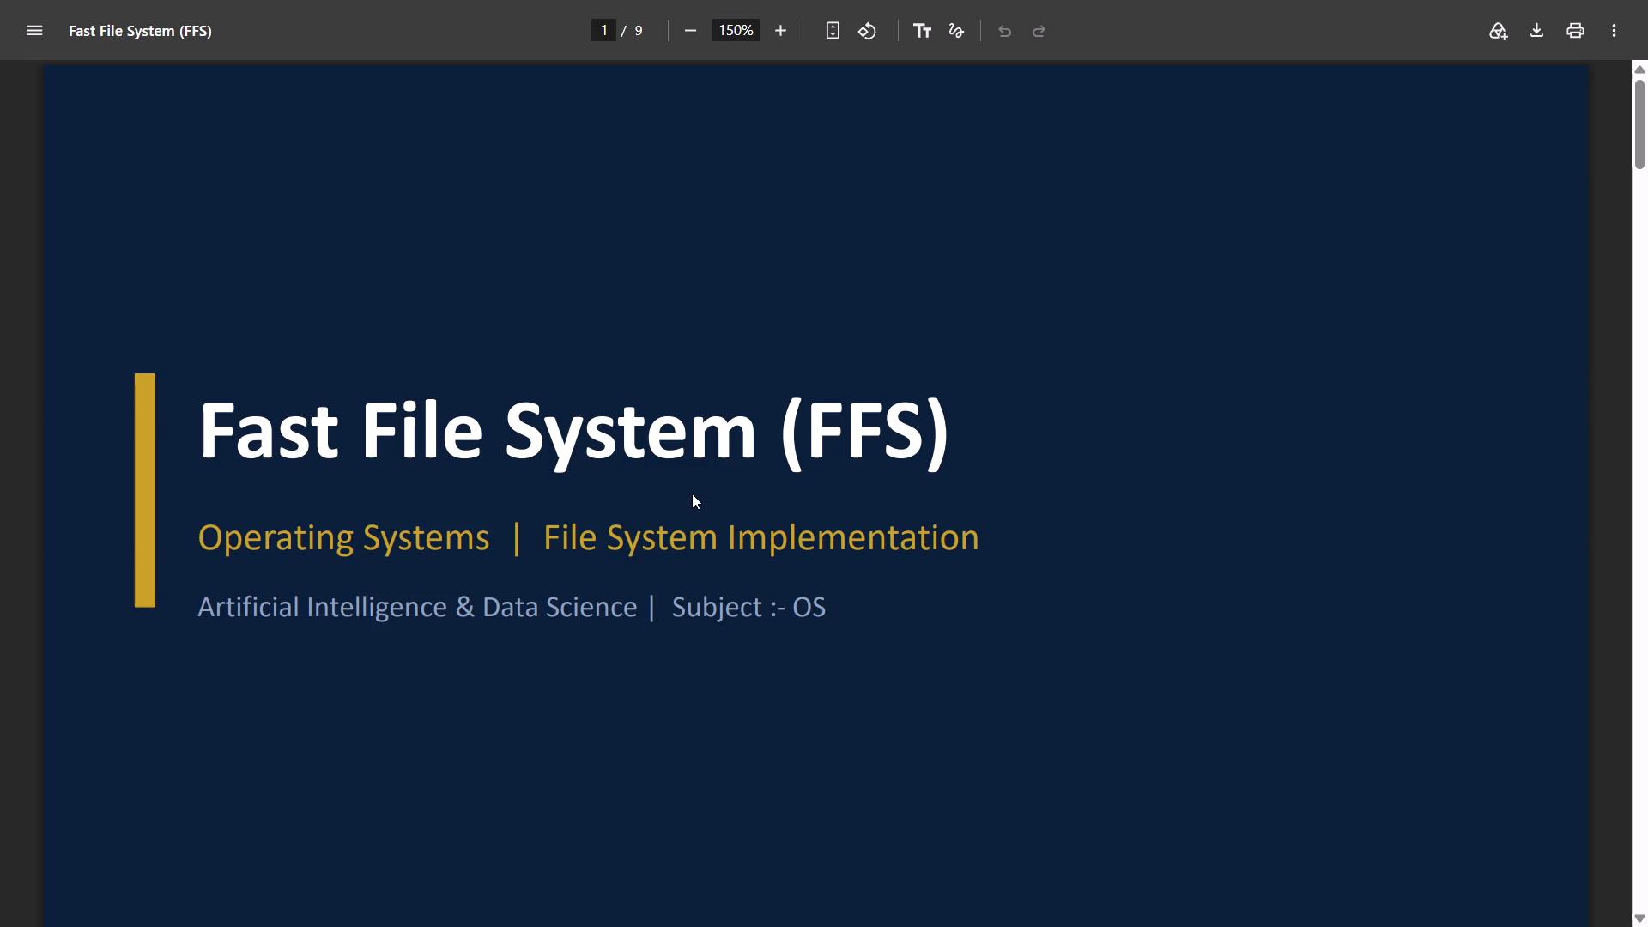
Page through the enlarged PDF to the closing Thank You page and back to the Performance Gains comparison on page 6.
{"action": "key", "text": "Right"}
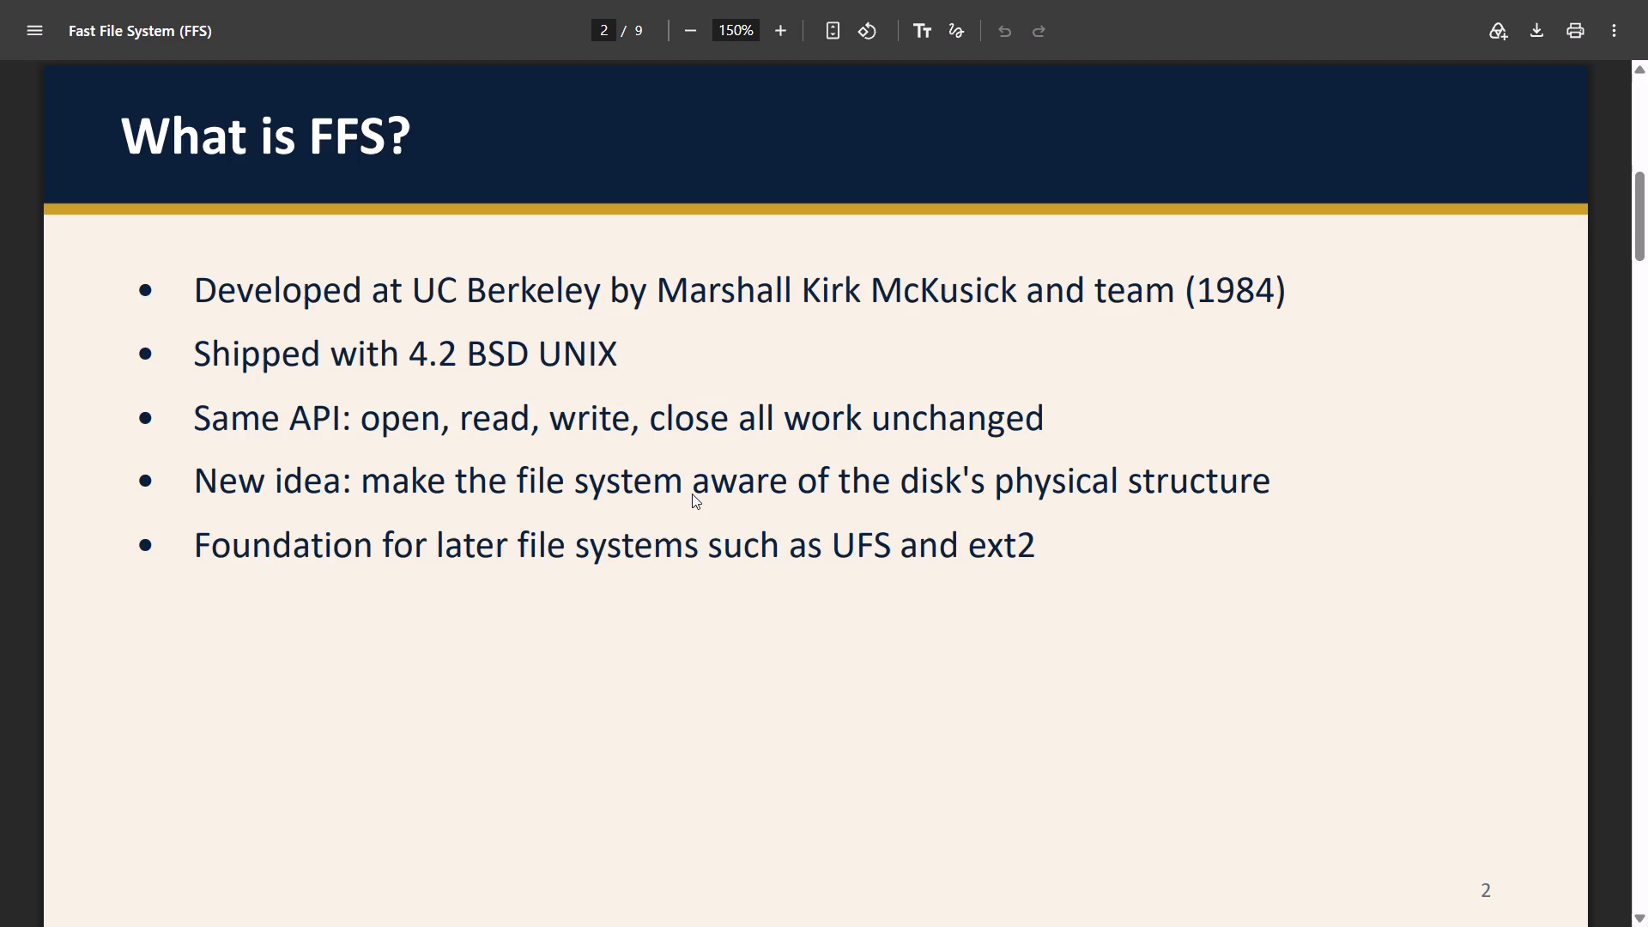
{"action": "key", "text": "Down"}
{"action": "key", "text": "Down"}
{"action": "key", "text": "Down"}
{"action": "key", "text": "Down"}
{"action": "key", "text": "Down"}
{"action": "key", "text": "Down"}
{"action": "key", "text": "Down"}
{"action": "key", "text": "Down"}
{"action": "key", "text": "Down"}
{"action": "key", "text": "Down"}
{"action": "key", "text": "Down"}
{"action": "key", "text": "Down"}
{"action": "key", "text": "Down"}
{"action": "key", "text": "Down"}
{"action": "key", "text": "Down"}
{"action": "key", "text": "Down"}
{"action": "key", "text": "Down"}
{"action": "key", "text": "Down"}
{"action": "key", "text": "Down"}
{"action": "key", "text": "Down"}
{"action": "key", "text": "Down"}
{"action": "key", "text": "Down"}
{"action": "key", "text": "Down"}
{"action": "key", "text": "Down"}
{"action": "key", "text": "Down"}
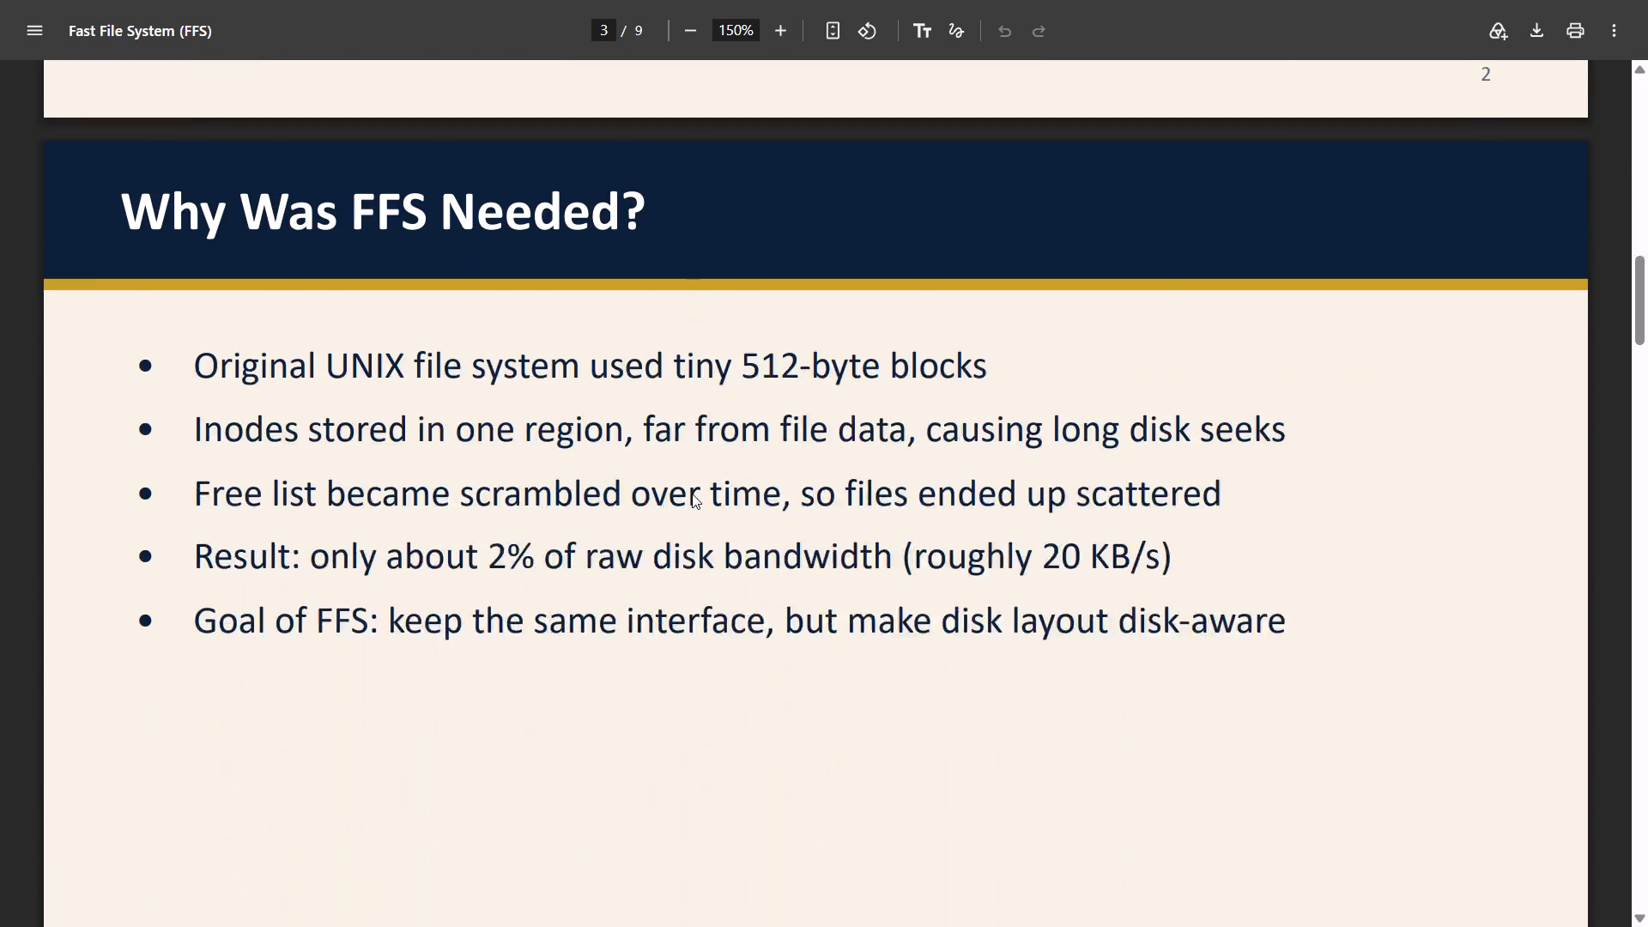
{"action": "key", "text": "Right"}
{"action": "key", "text": "Right"}
{"action": "key", "text": "Right"}
{"action": "key", "text": "Right"}
{"action": "key", "text": "Right"}
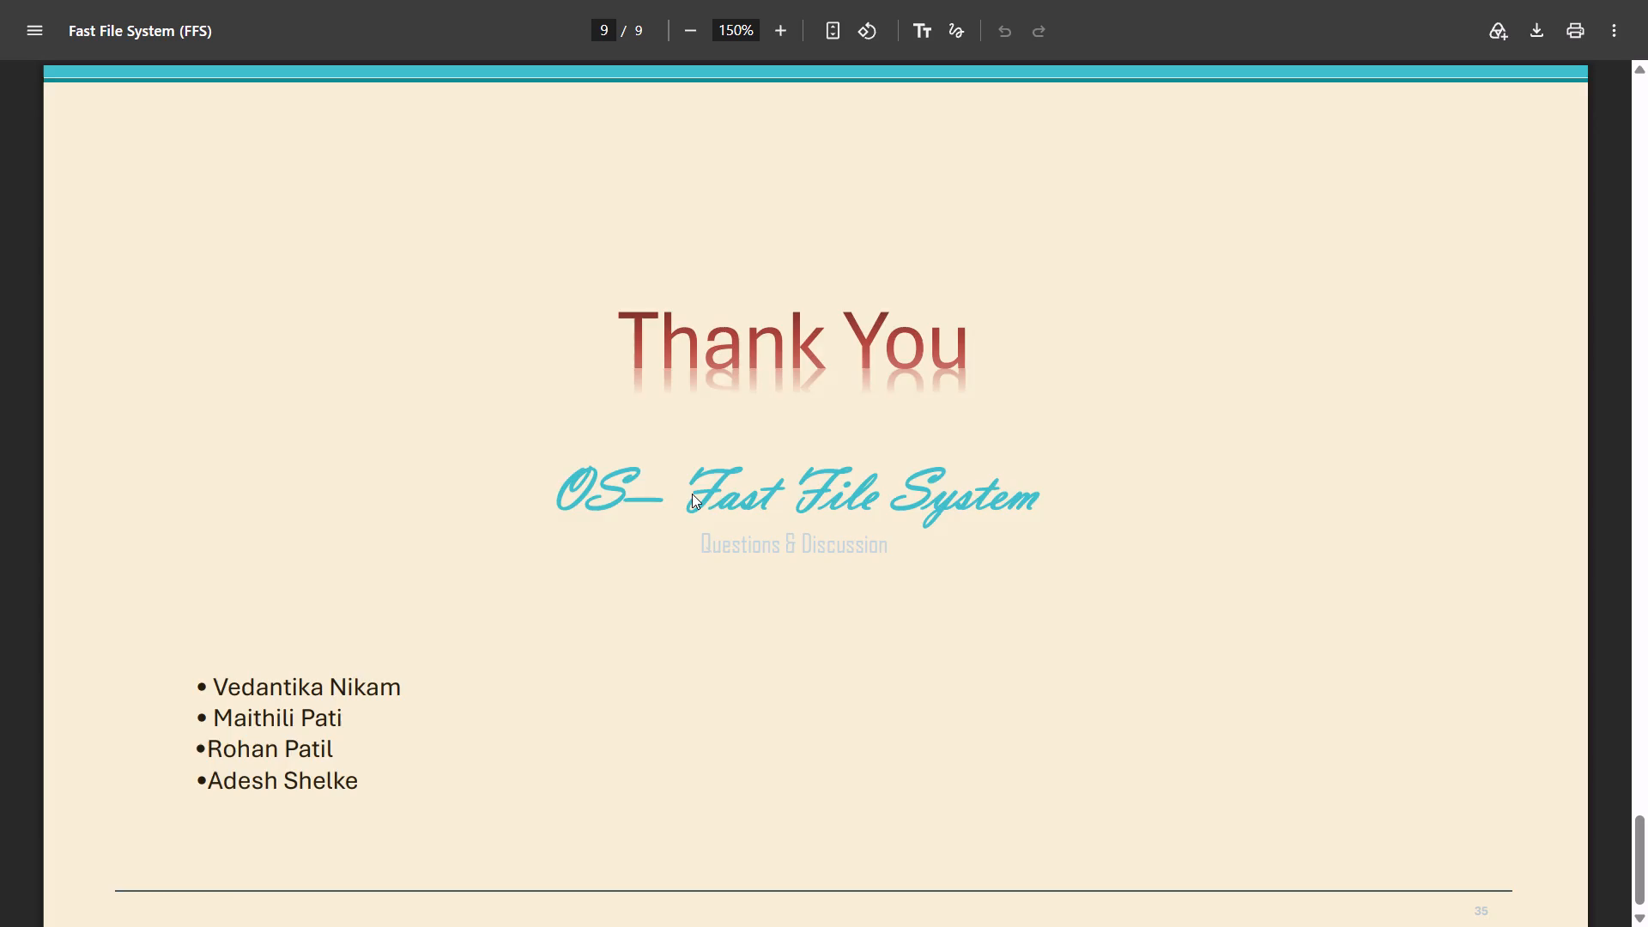
{"action": "key", "text": "Left"}
{"action": "key", "text": "Left"}
{"action": "key", "text": "Left"}
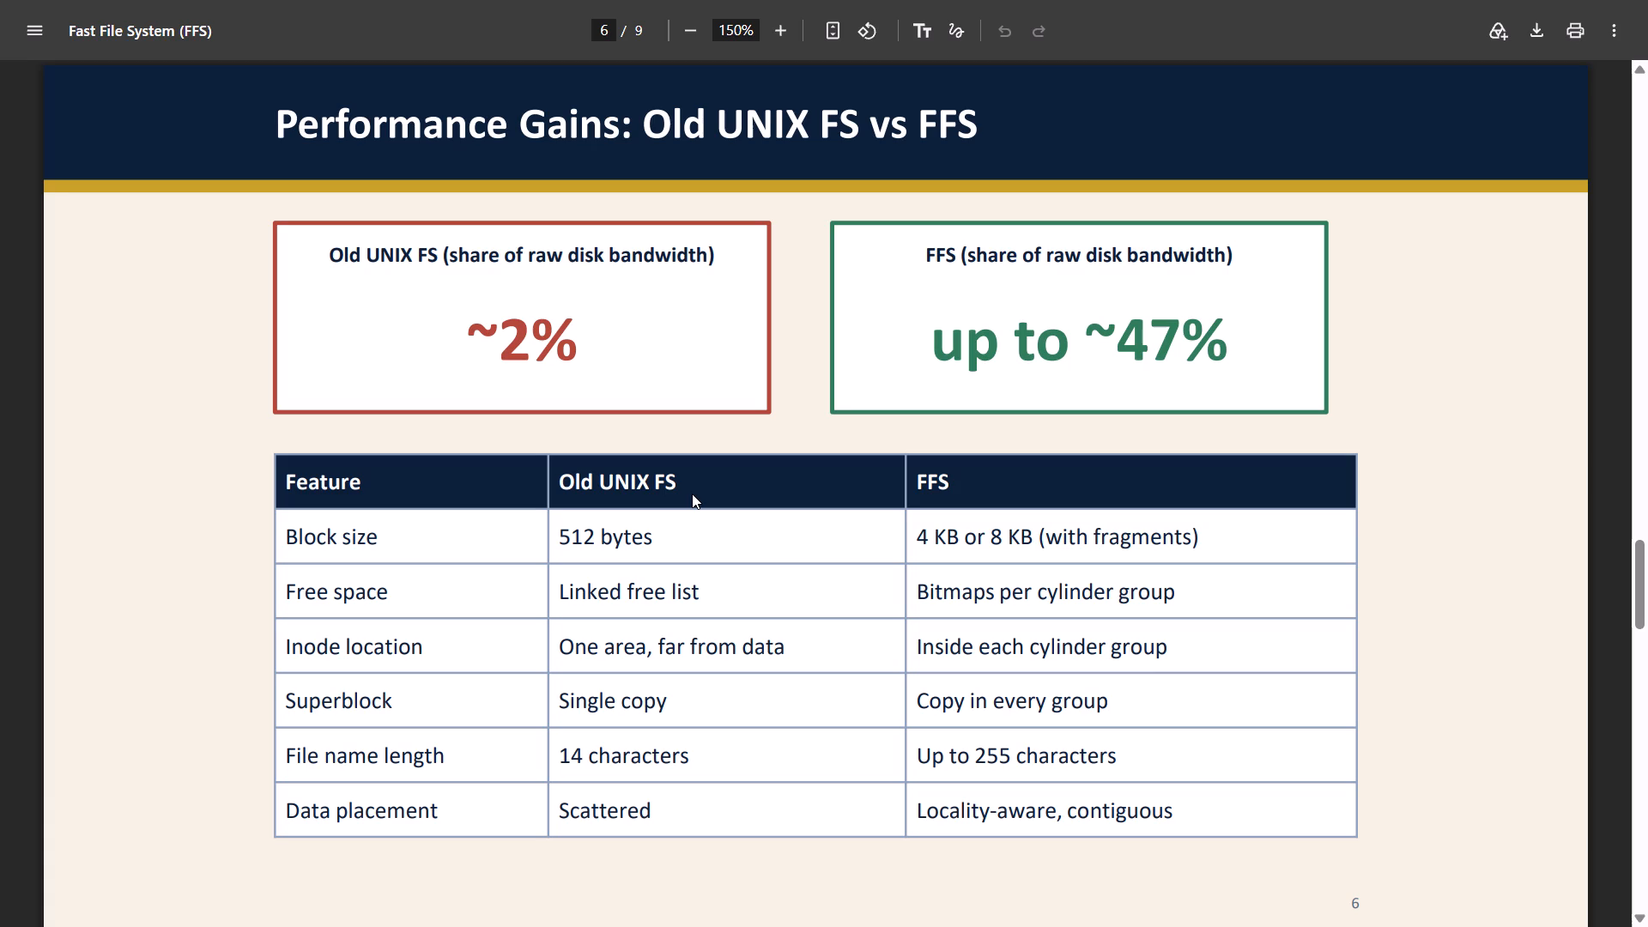
Return to the PDF's title page and review it along with the What is FFS? page.
{"action": "scroll", "coordinate": [692, 494], "scroll_direction": "up", "scroll_amount": 11}
{"action": "scroll", "coordinate": [692, 494], "scroll_direction": "up", "scroll_amount": 12}
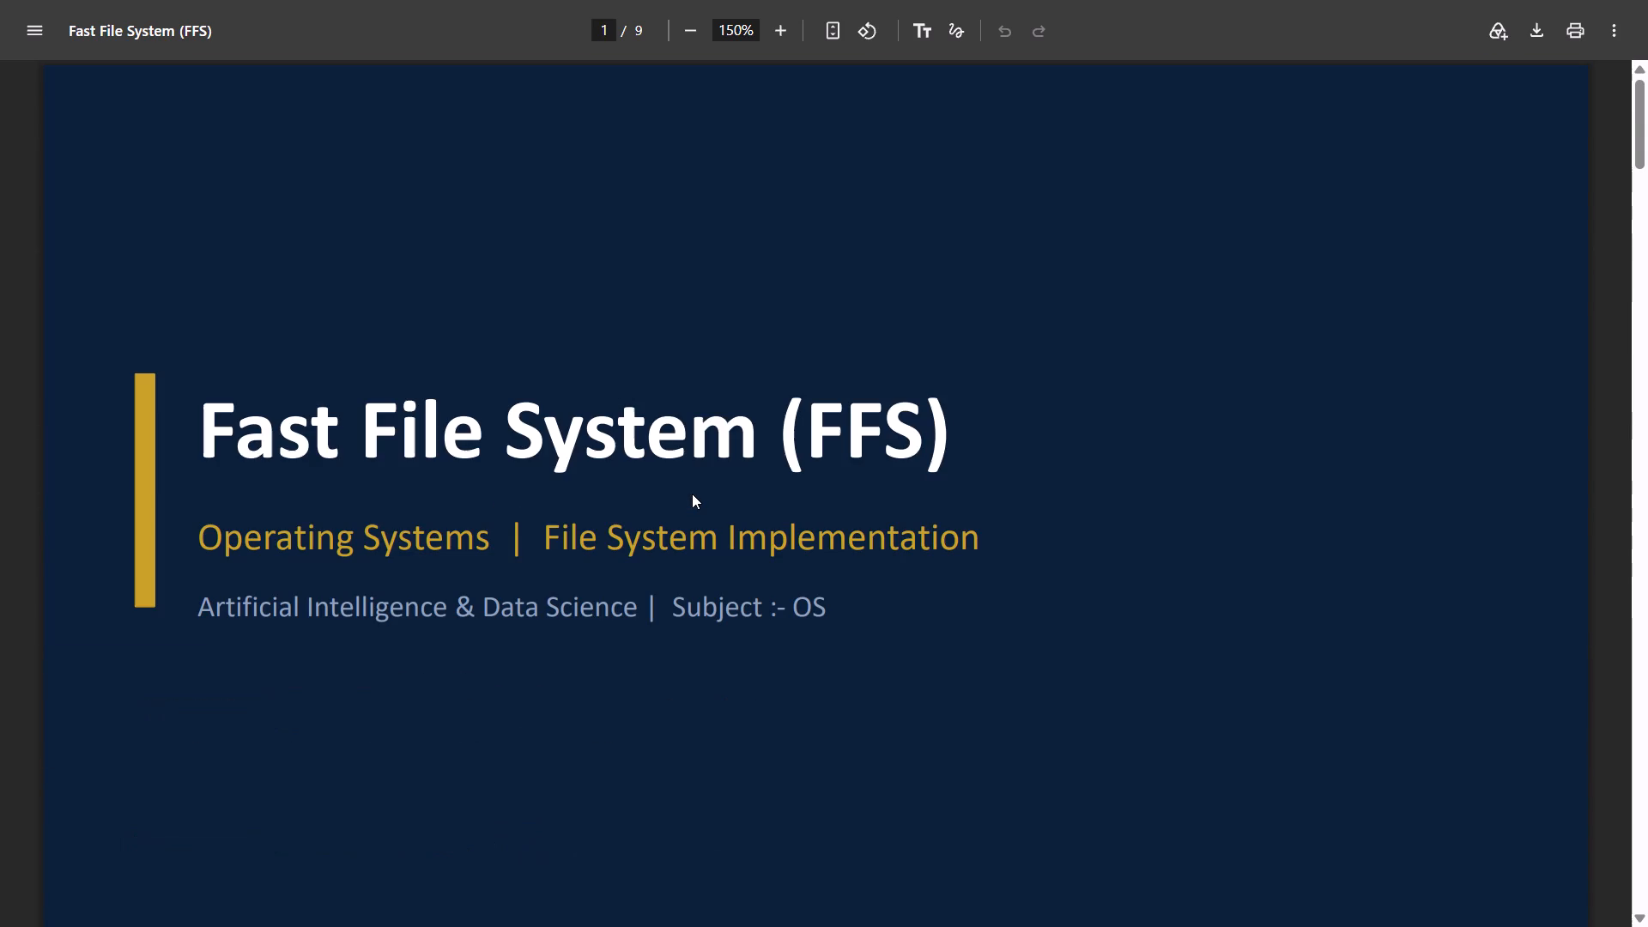
{"action": "scroll", "coordinate": [692, 494], "scroll_direction": "down", "scroll_amount": 2}
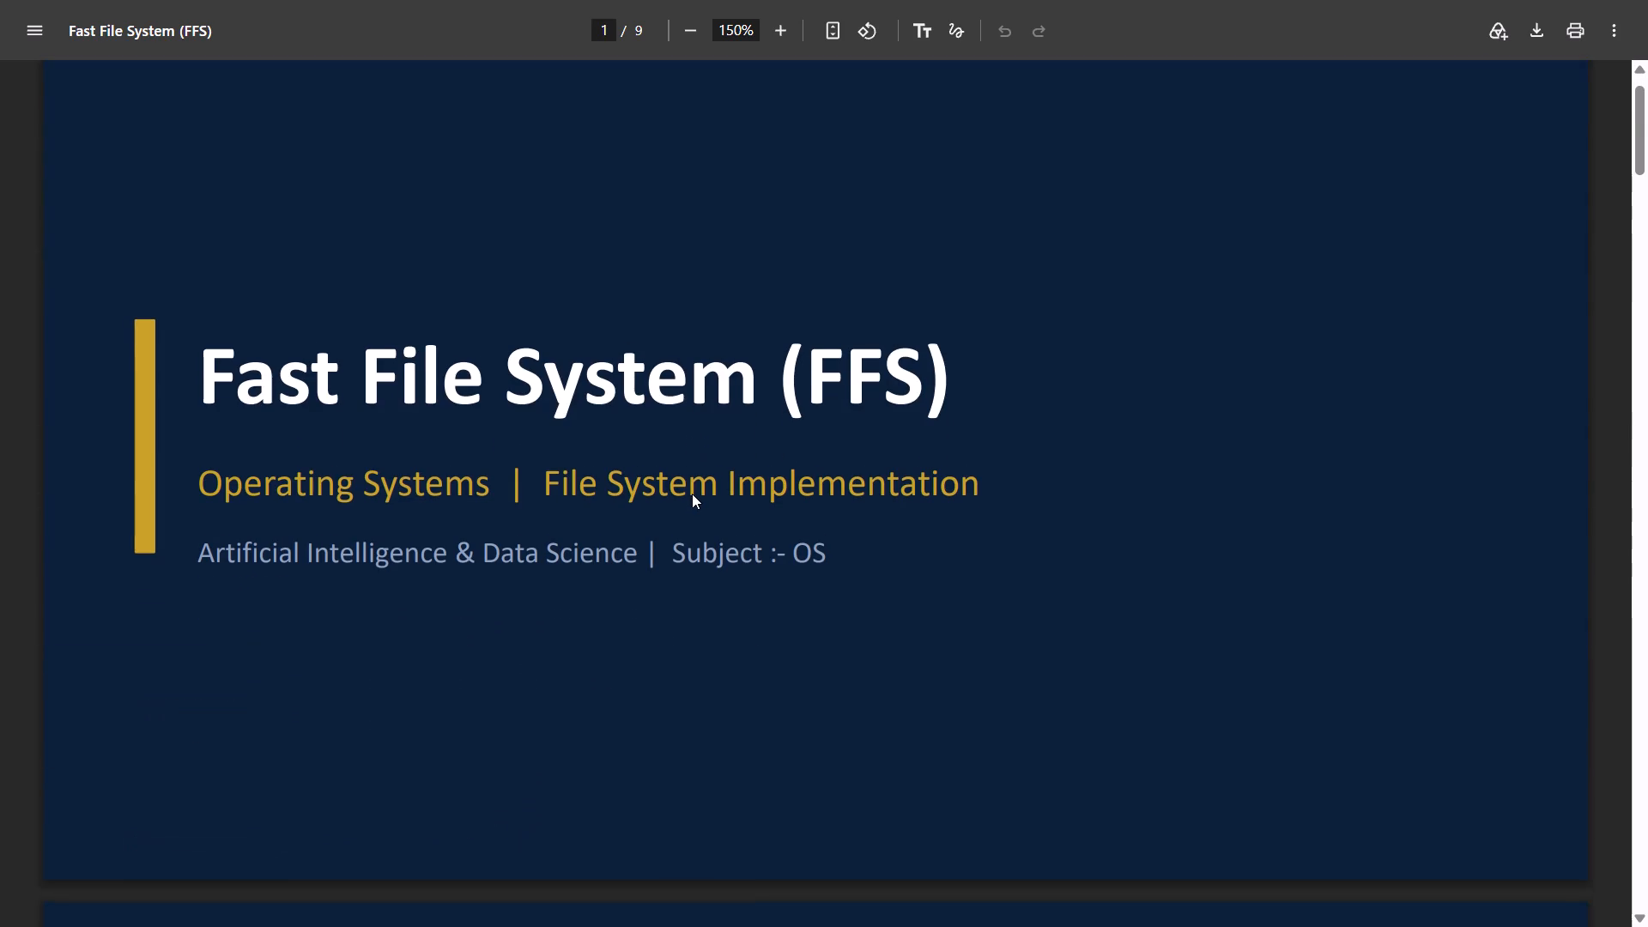
{"action": "scroll", "coordinate": [692, 494], "scroll_direction": "down", "scroll_amount": 7}
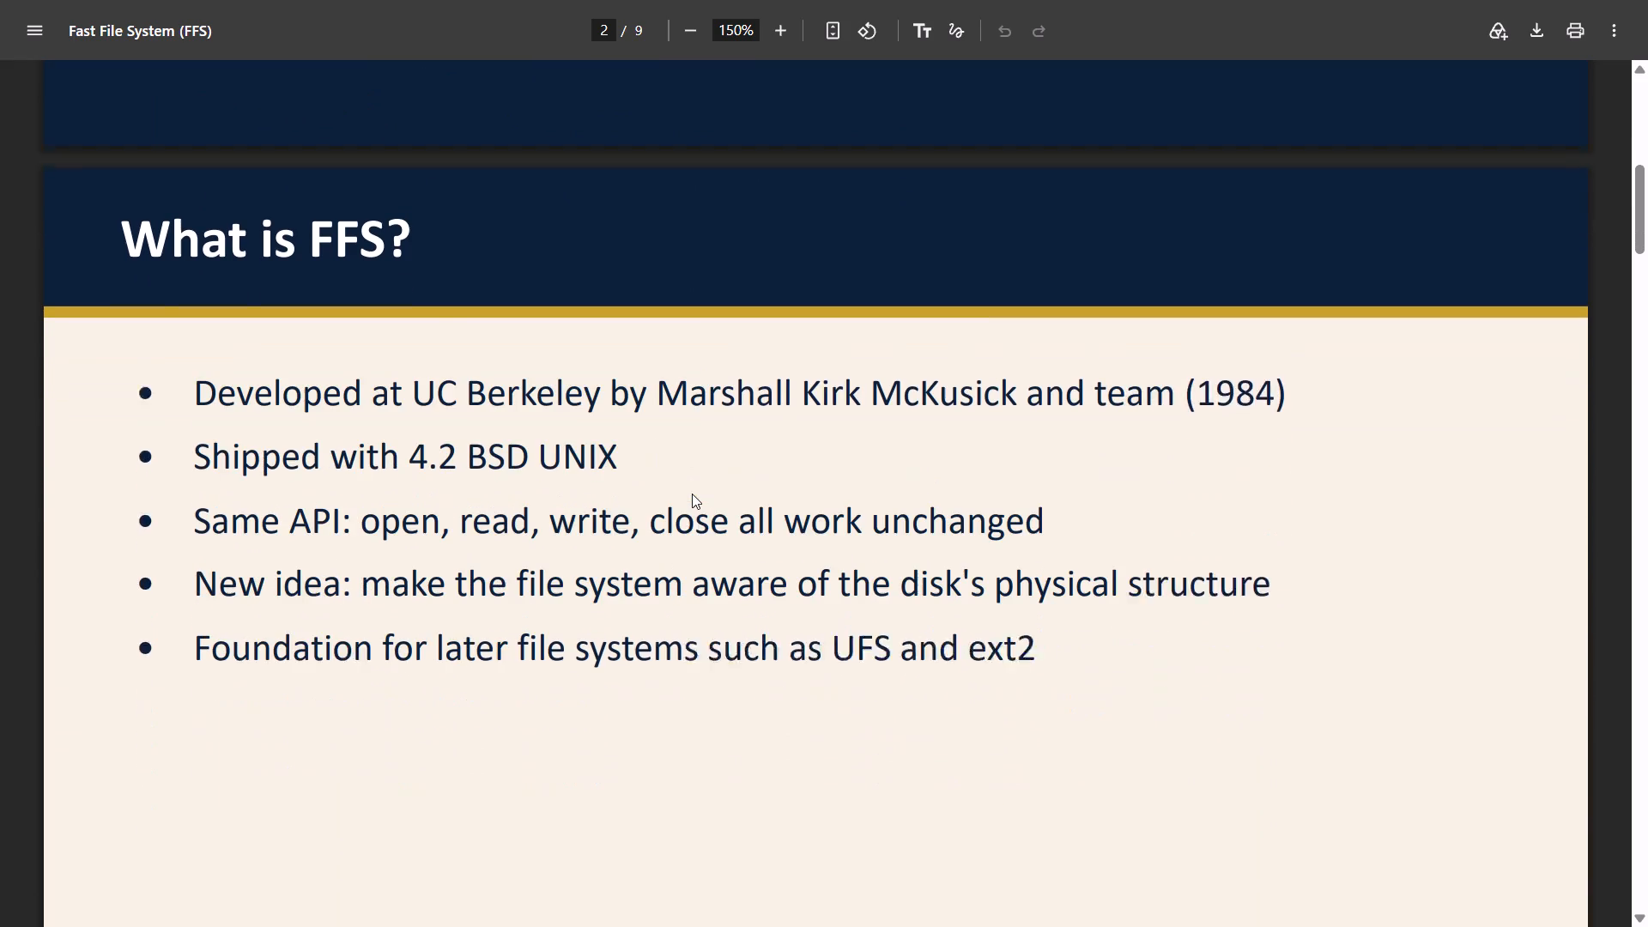
{"action": "scroll", "coordinate": [692, 494], "scroll_direction": "down", "scroll_amount": 1}
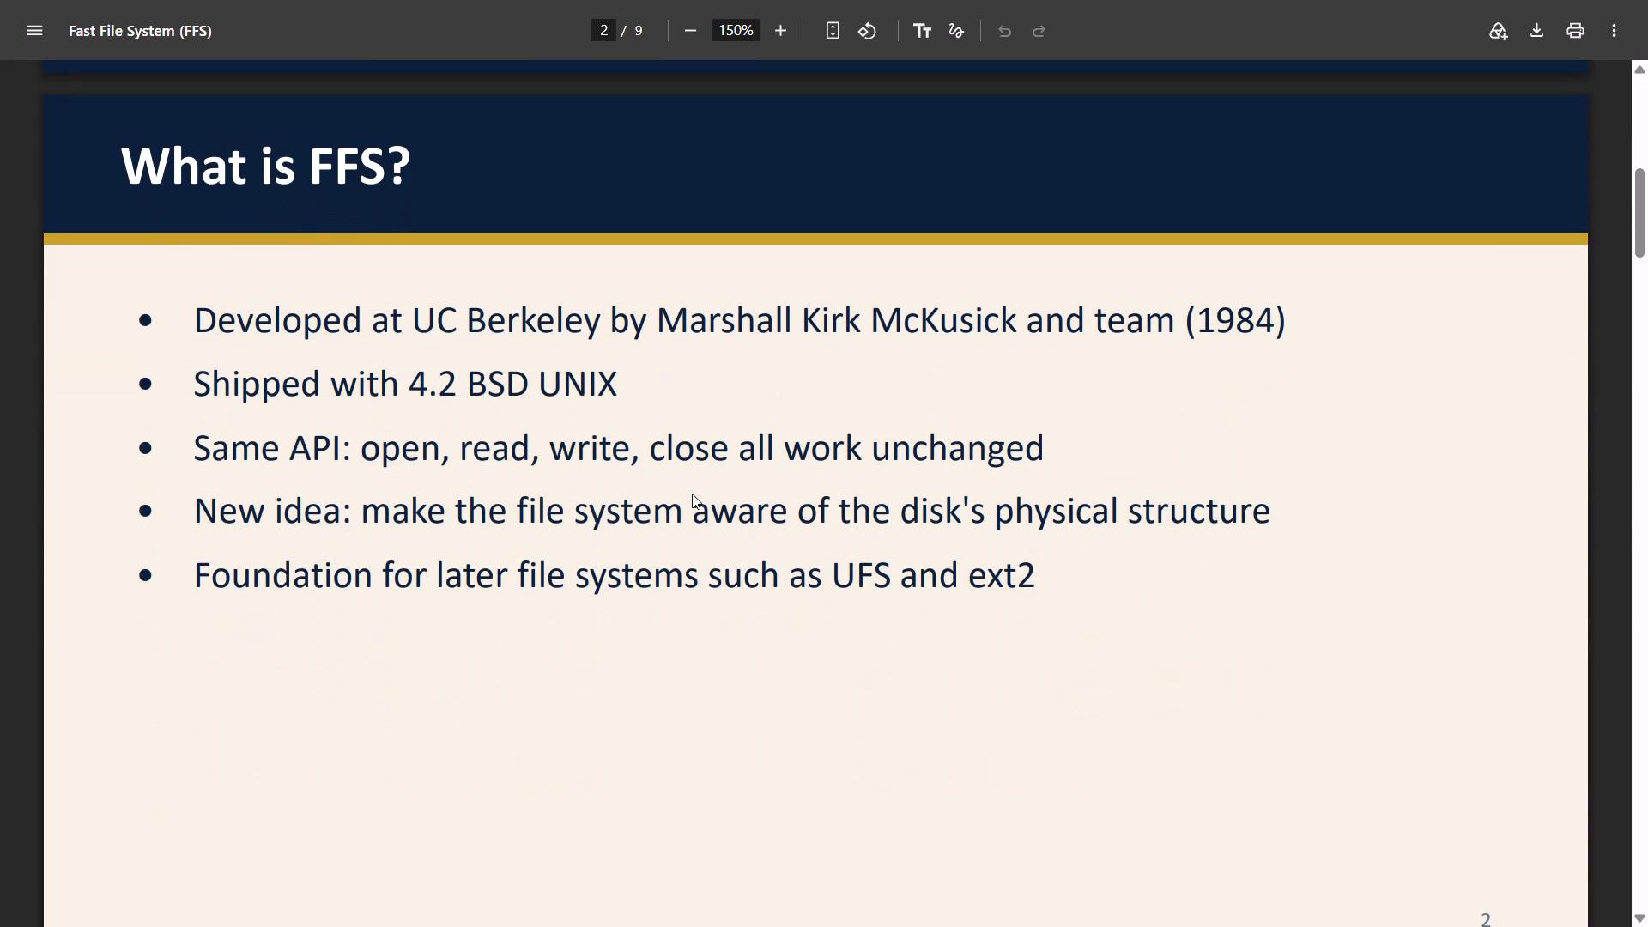
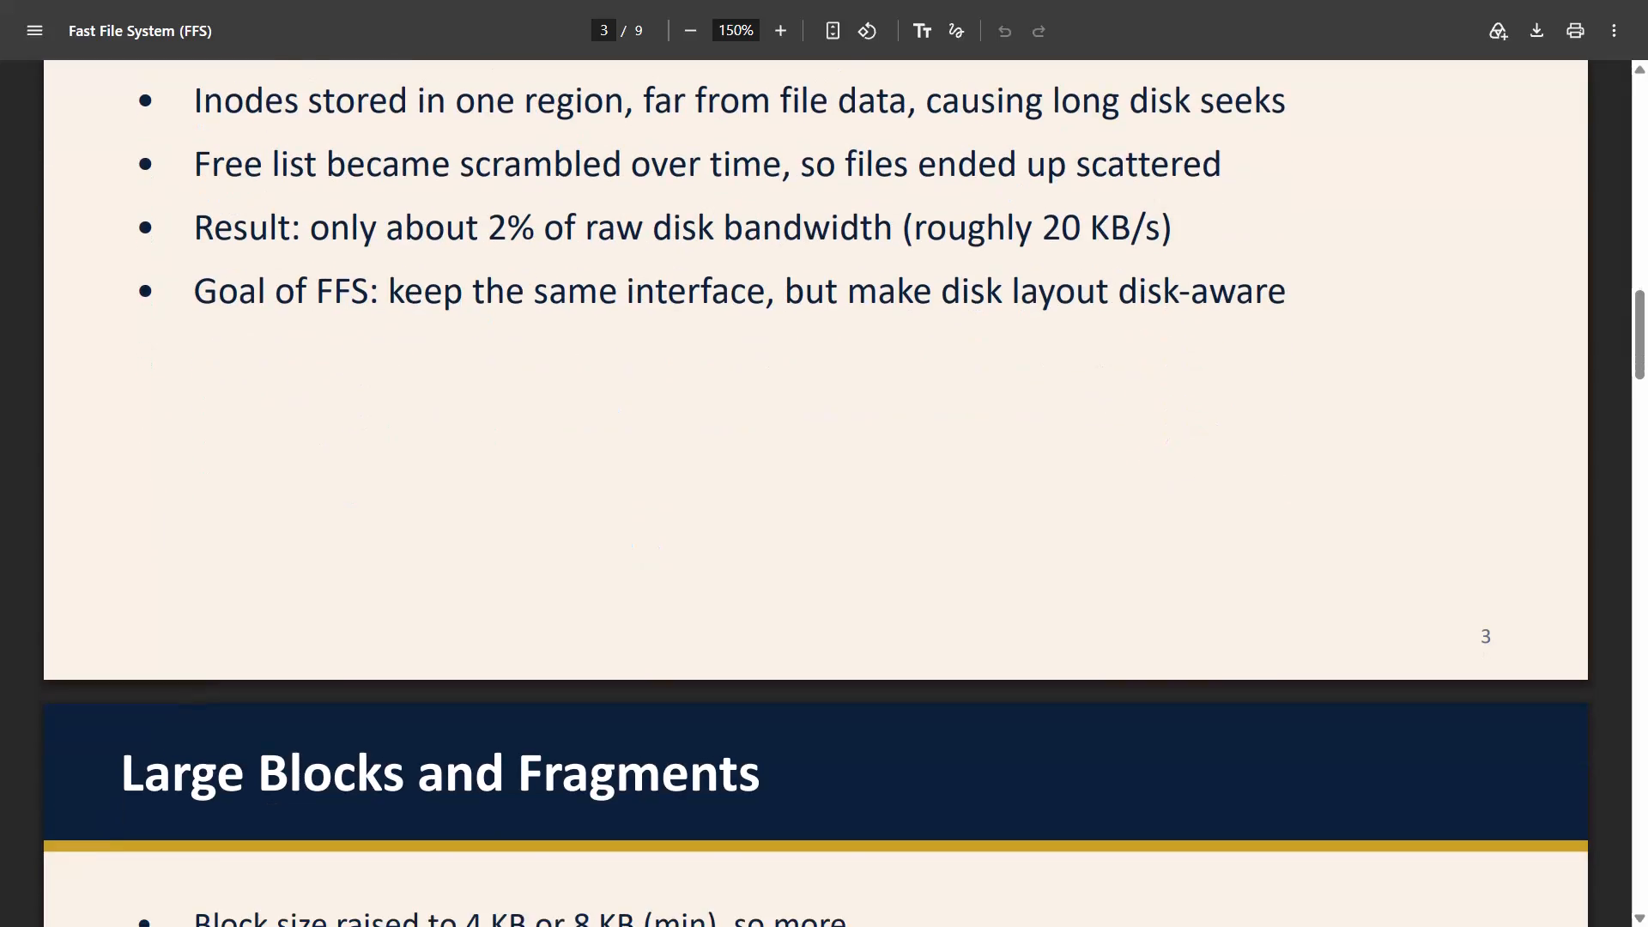
Review the PDF's Large Blocks and Fragments page and continue to the Smart Allocation Policies page.
{"action": "scroll", "coordinate": [474, 526], "scroll_direction": "down", "scroll_amount": 1}
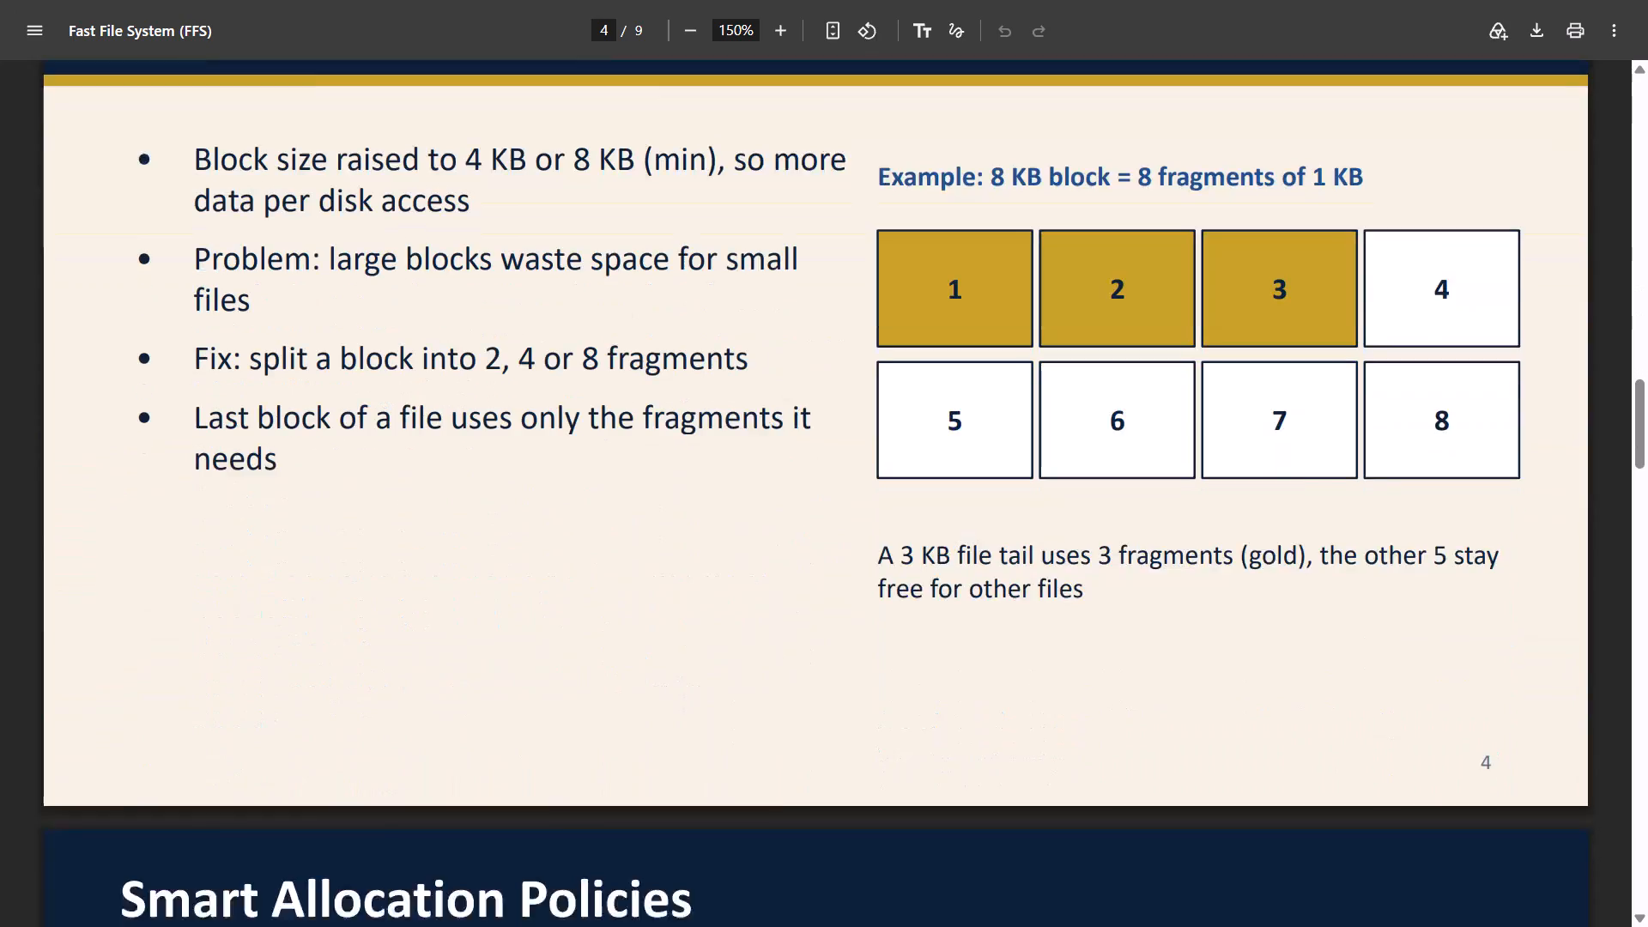
{"action": "scroll", "coordinate": [474, 526], "scroll_direction": "down", "scroll_amount": 1}
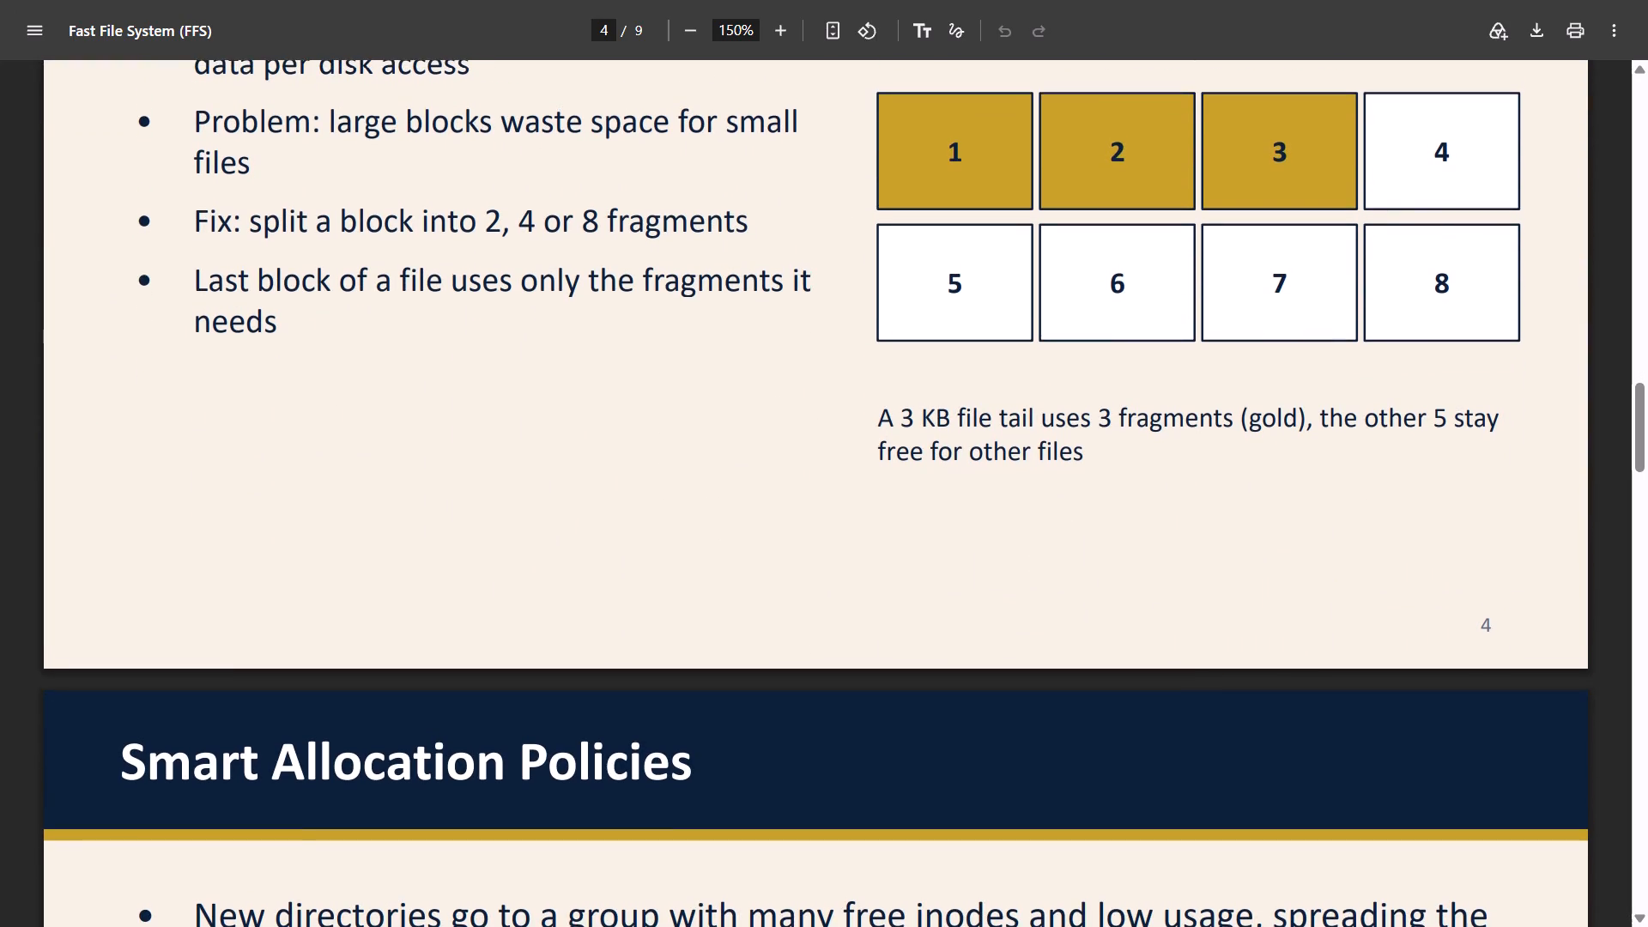
{"action": "scroll", "coordinate": [474, 526], "scroll_direction": "down", "scroll_amount": 1}
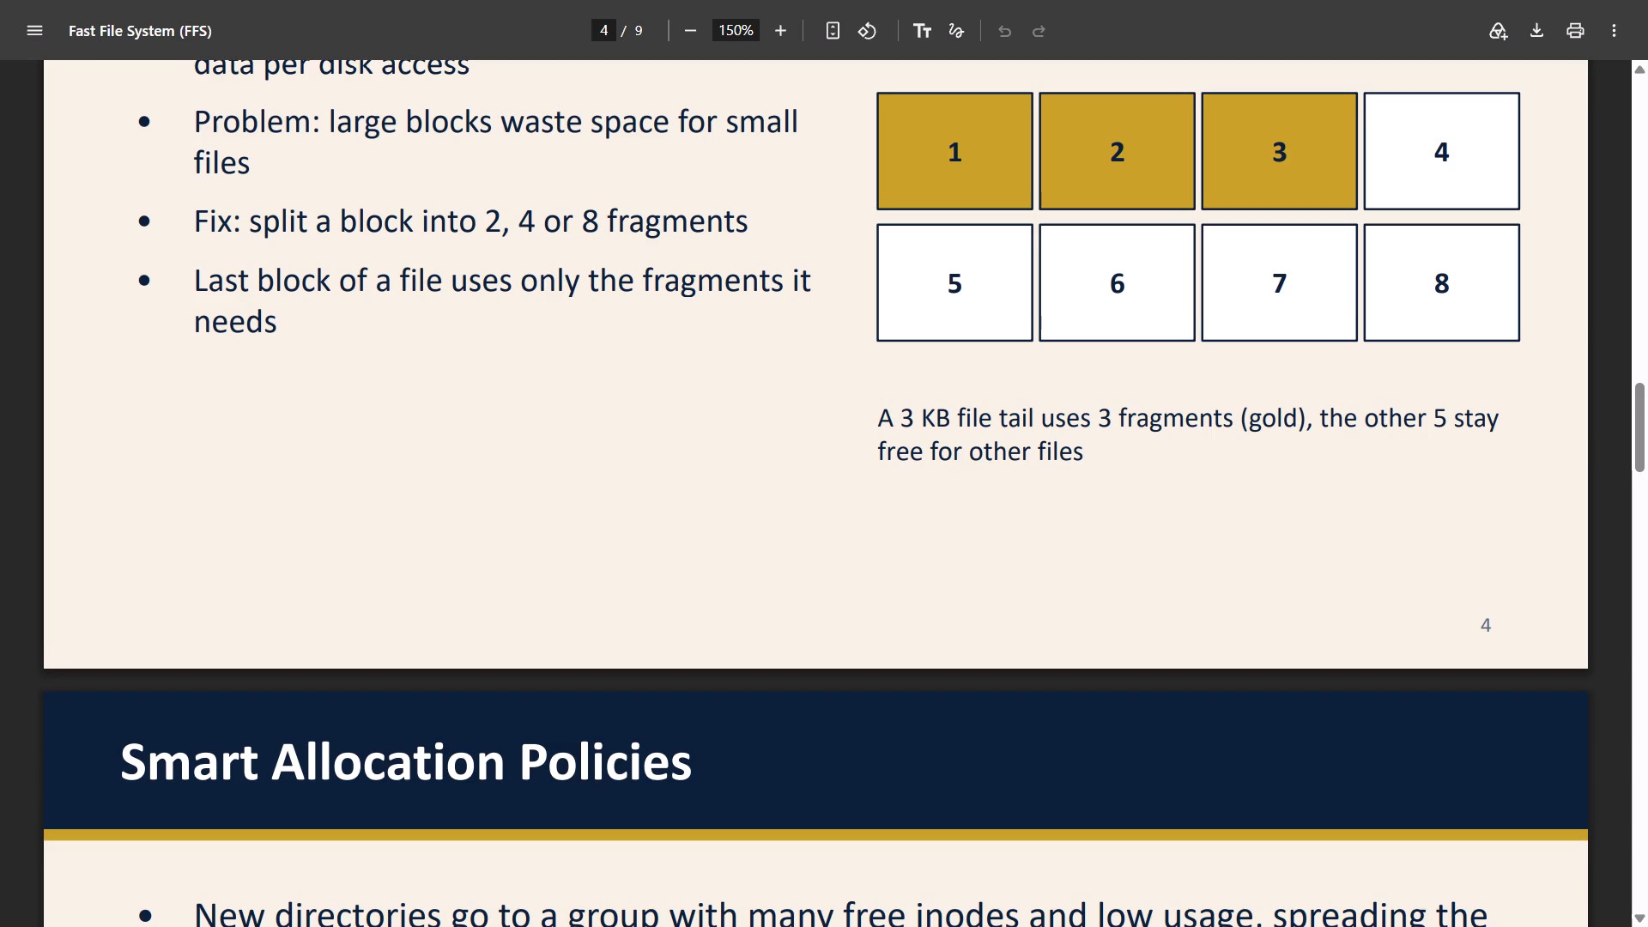
{"action": "scroll", "coordinate": [474, 526], "scroll_direction": "down", "scroll_amount": 3}
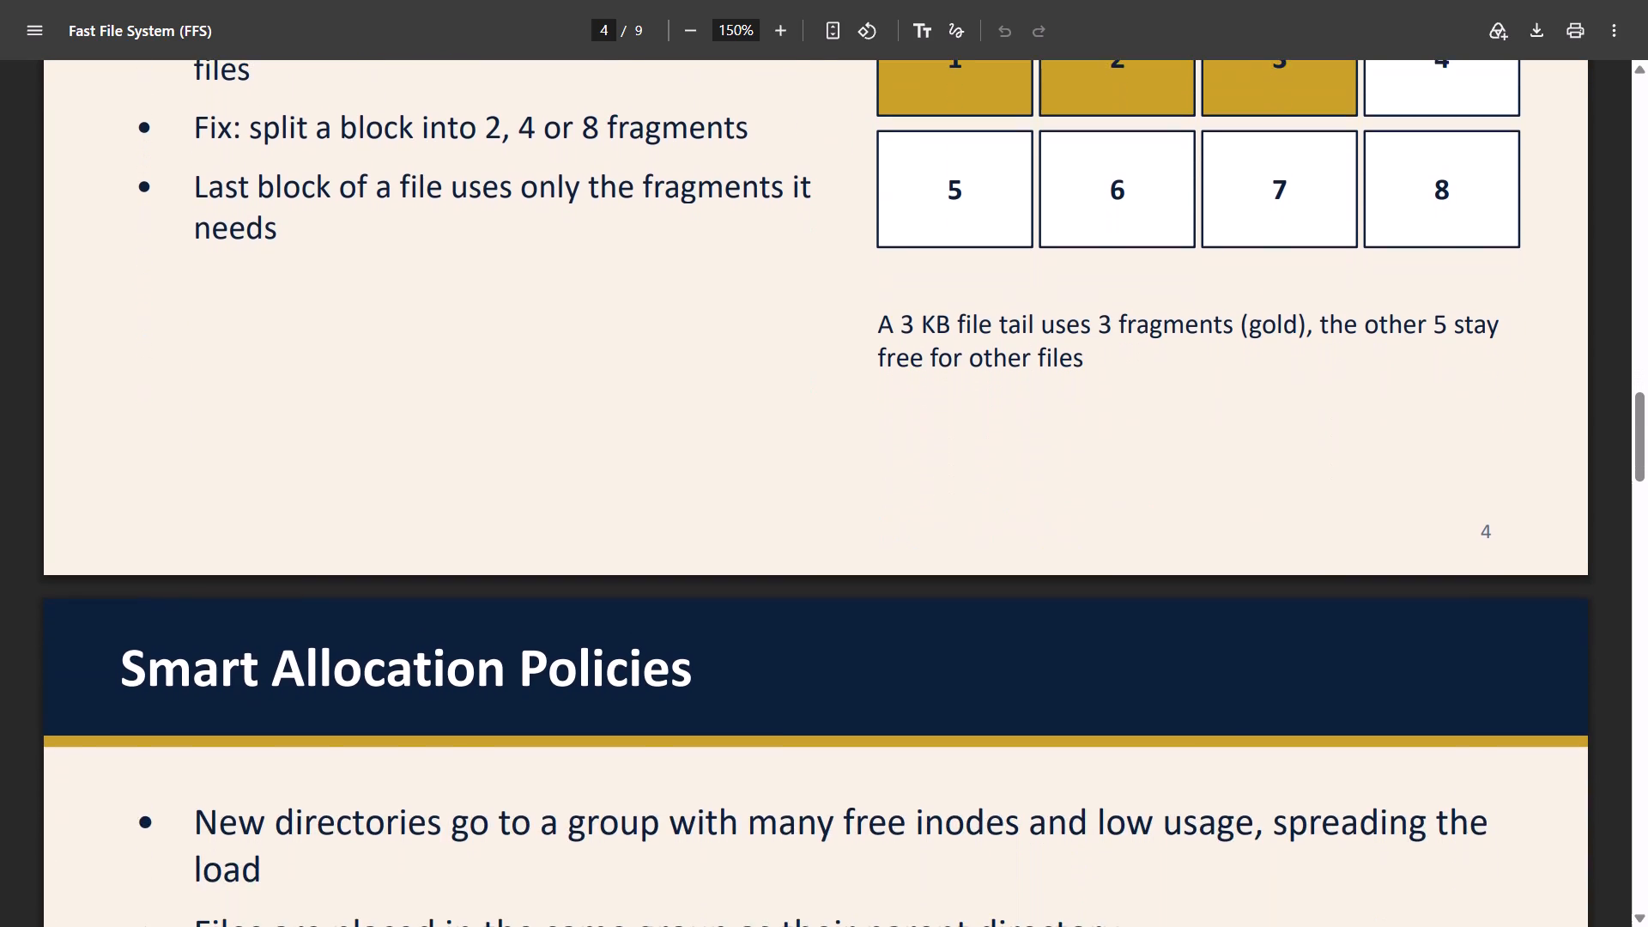
{"action": "scroll", "coordinate": [474, 526], "scroll_direction": "down", "scroll_amount": 2}
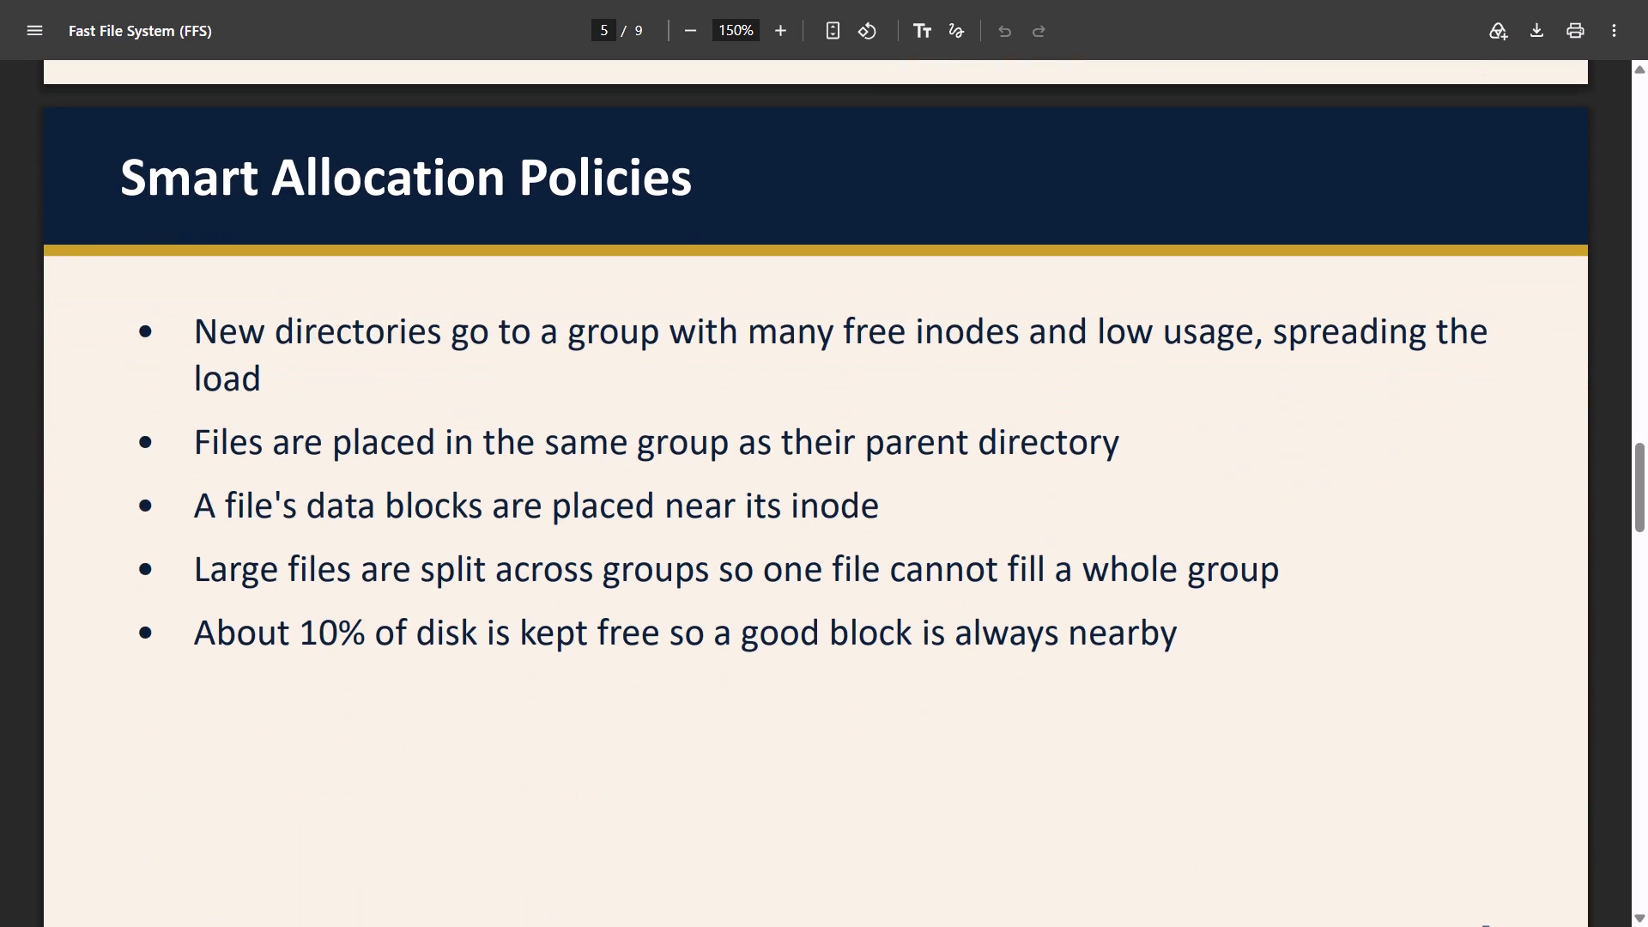
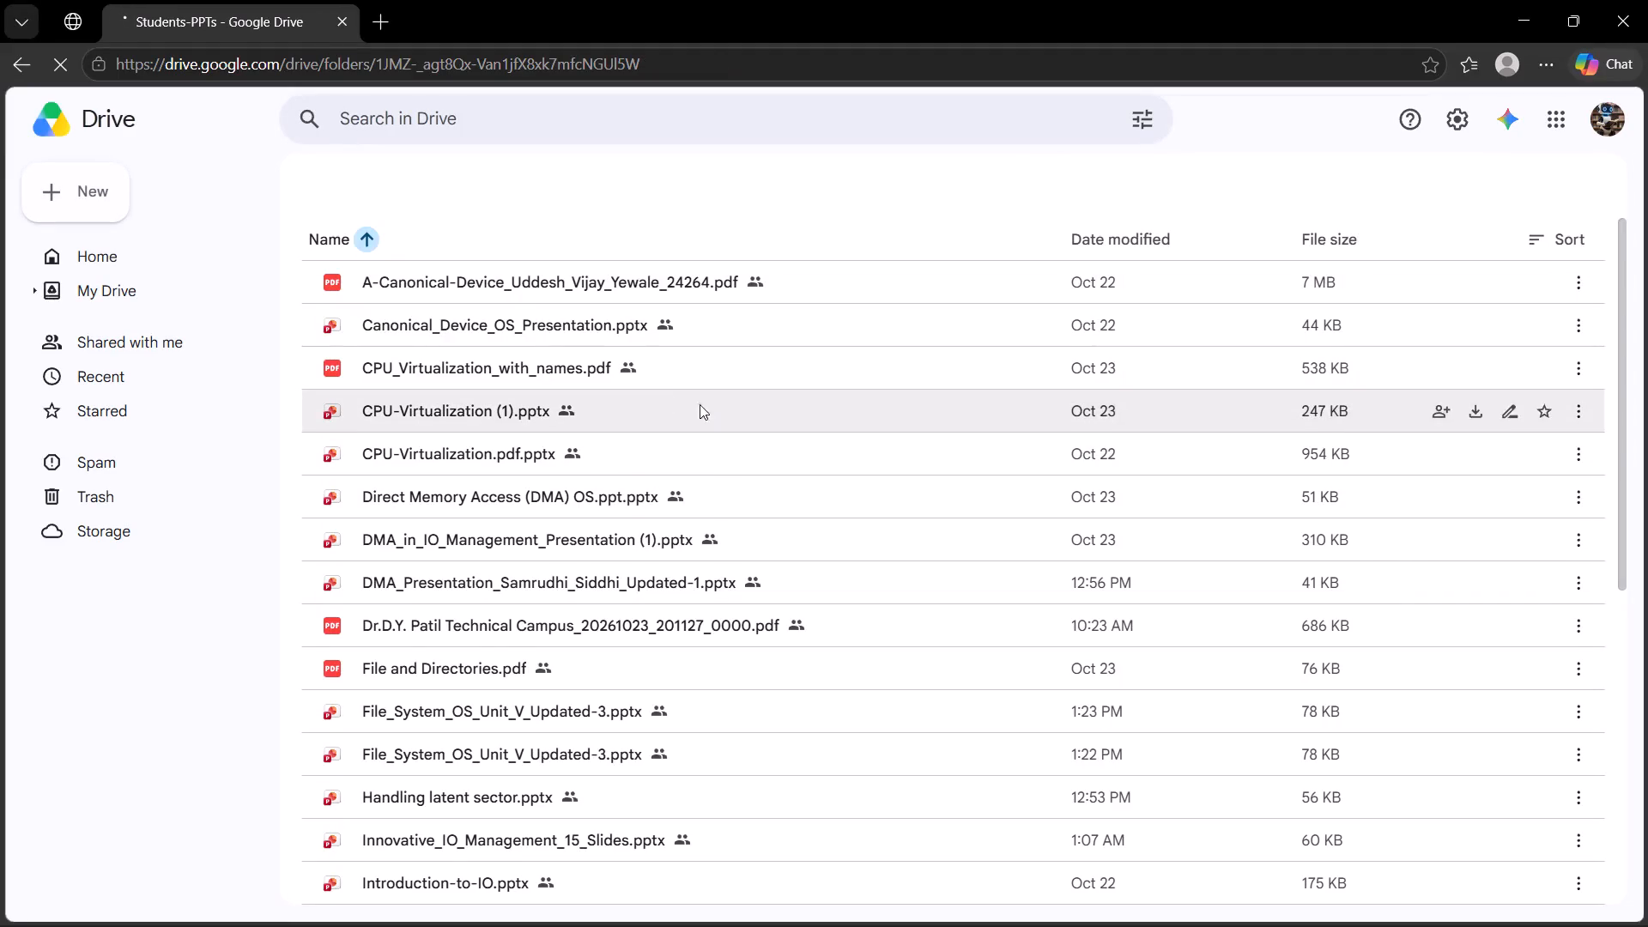
In Edge, upload FFS_Presentation5.pdf from the Downloads folder to the shared Students-PPTs folder in Google Drive.
{"action": "left_click", "coordinate": [112, 196]}
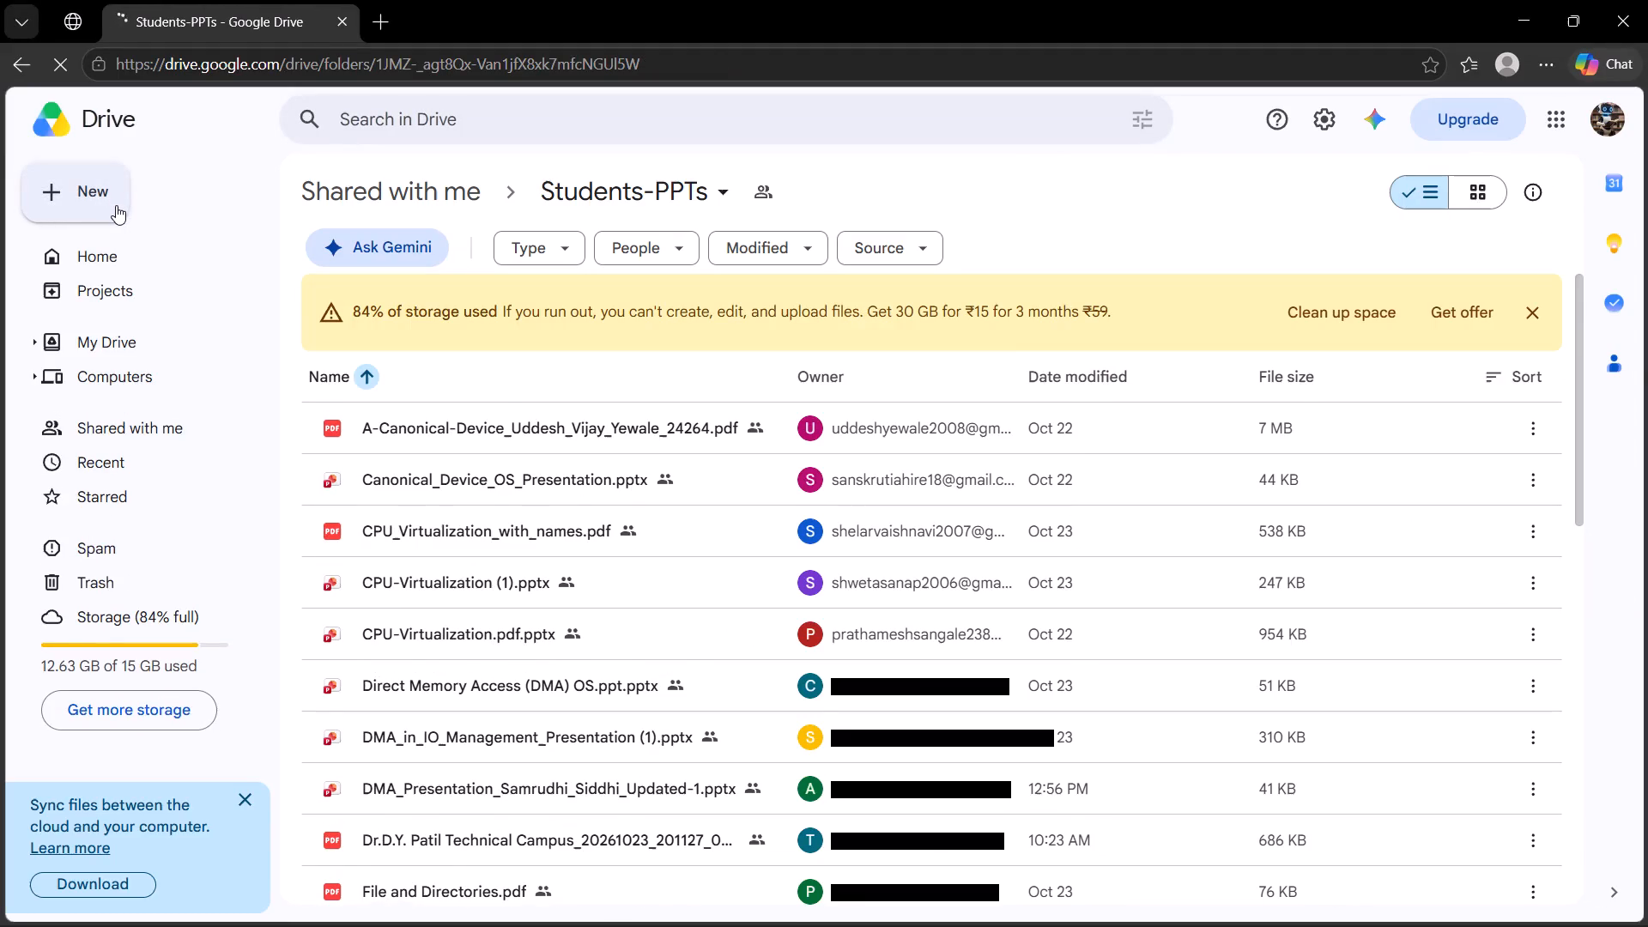
{"action": "left_click", "coordinate": [116, 205]}
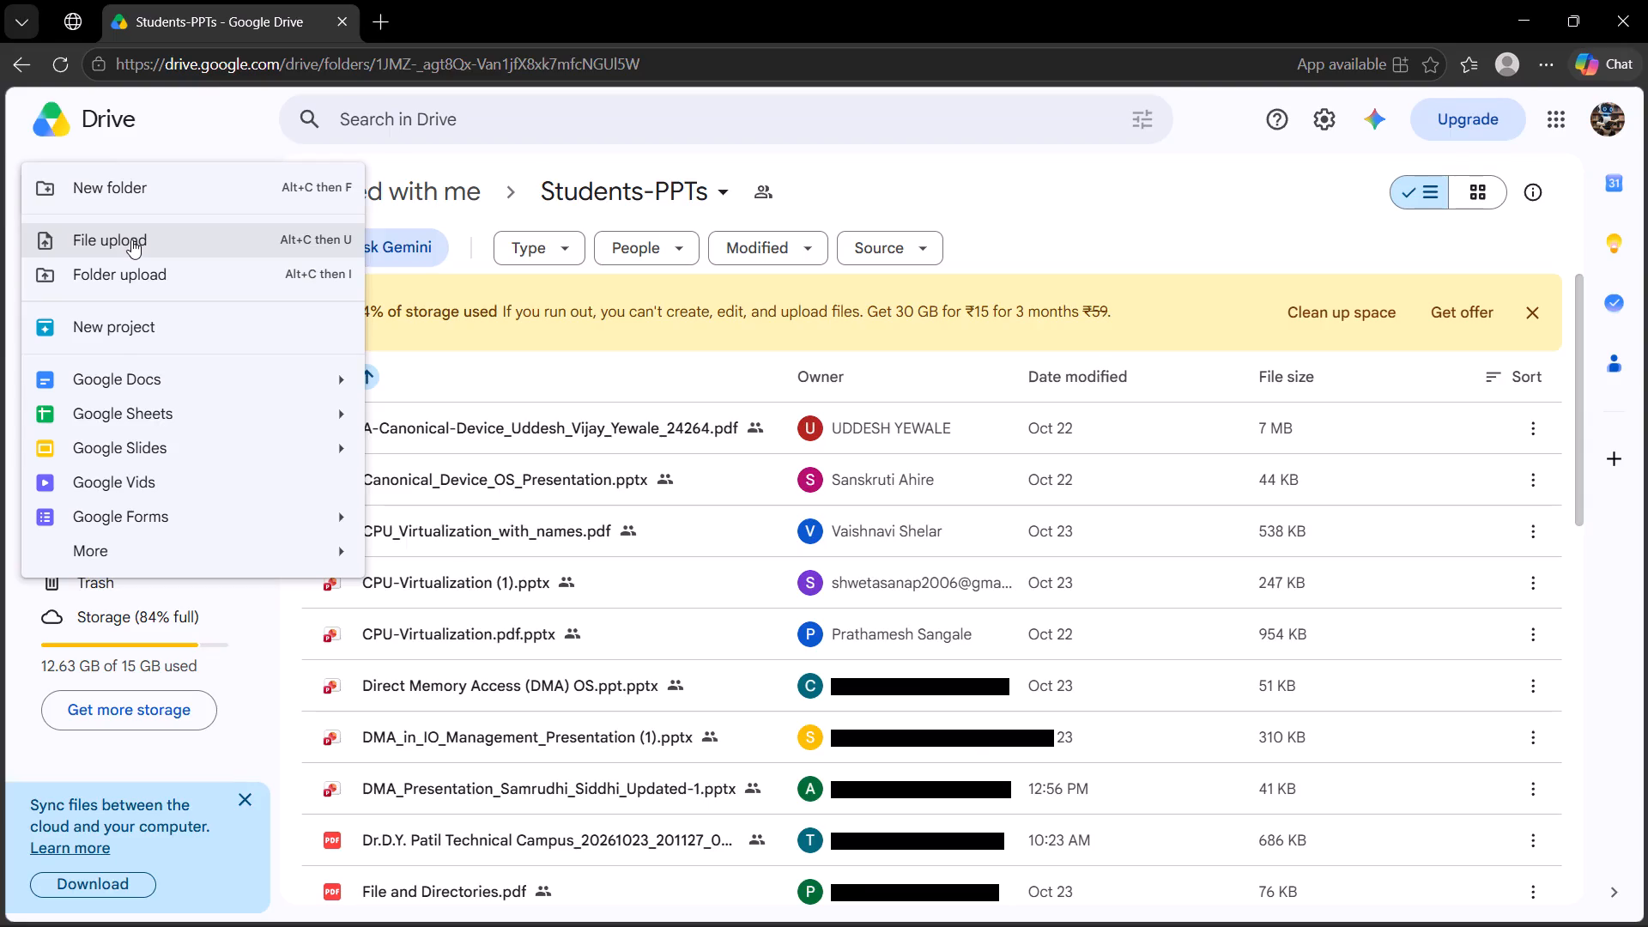
{"action": "left_click", "coordinate": [131, 239]}
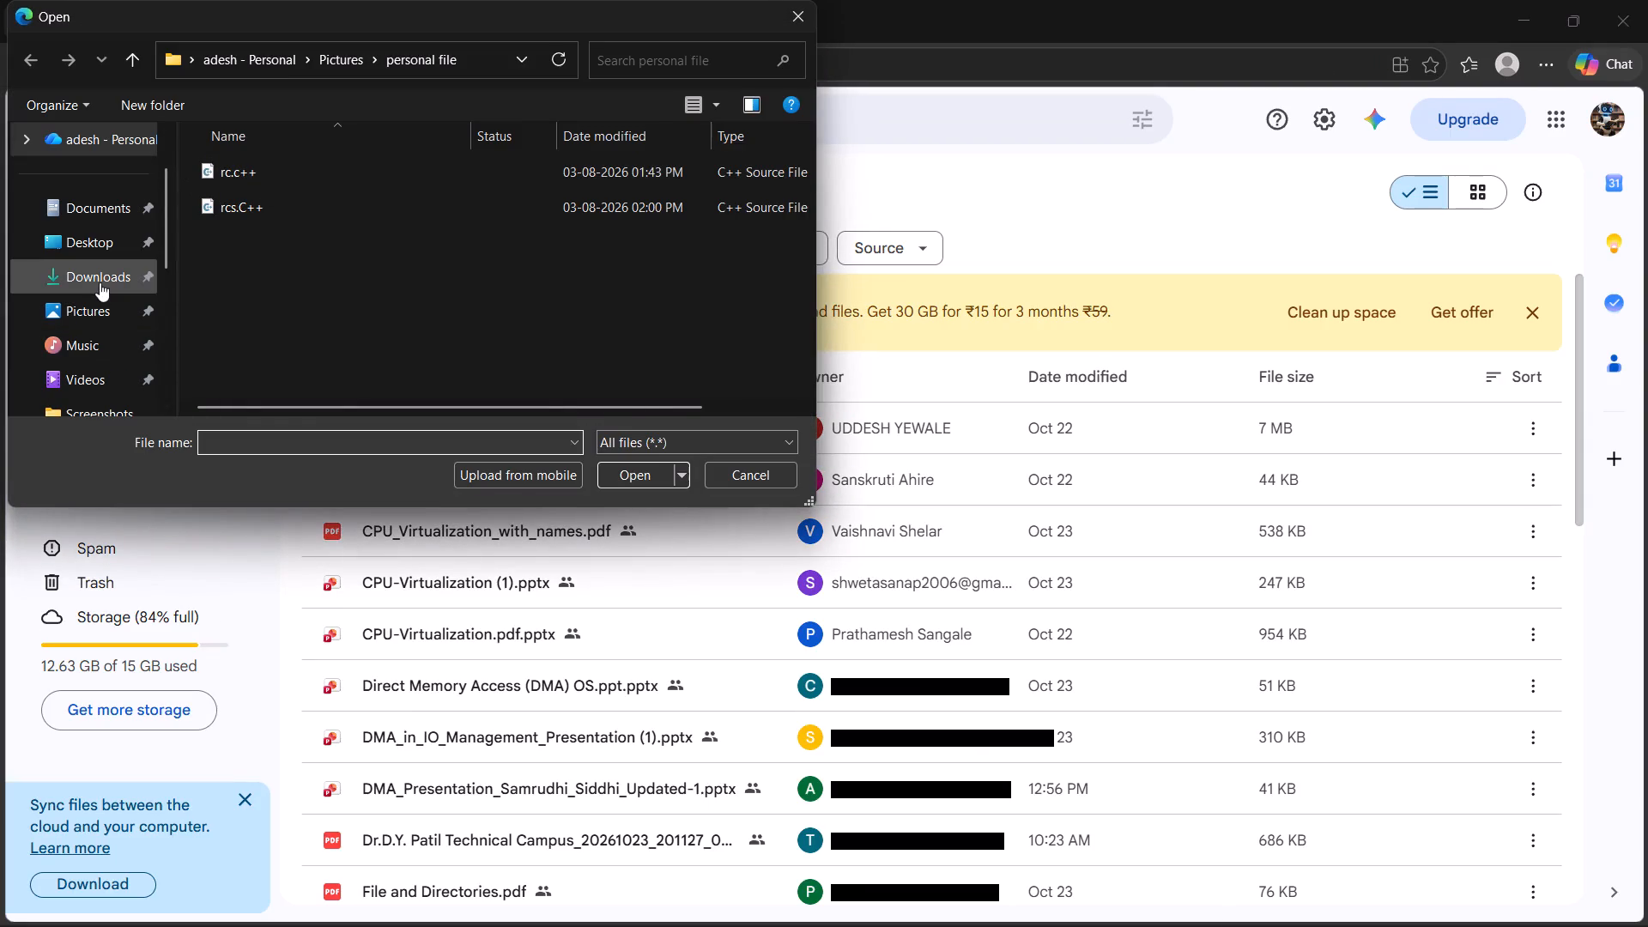
{"action": "left_click", "coordinate": [100, 282]}
{"action": "left_click", "coordinate": [366, 195]}
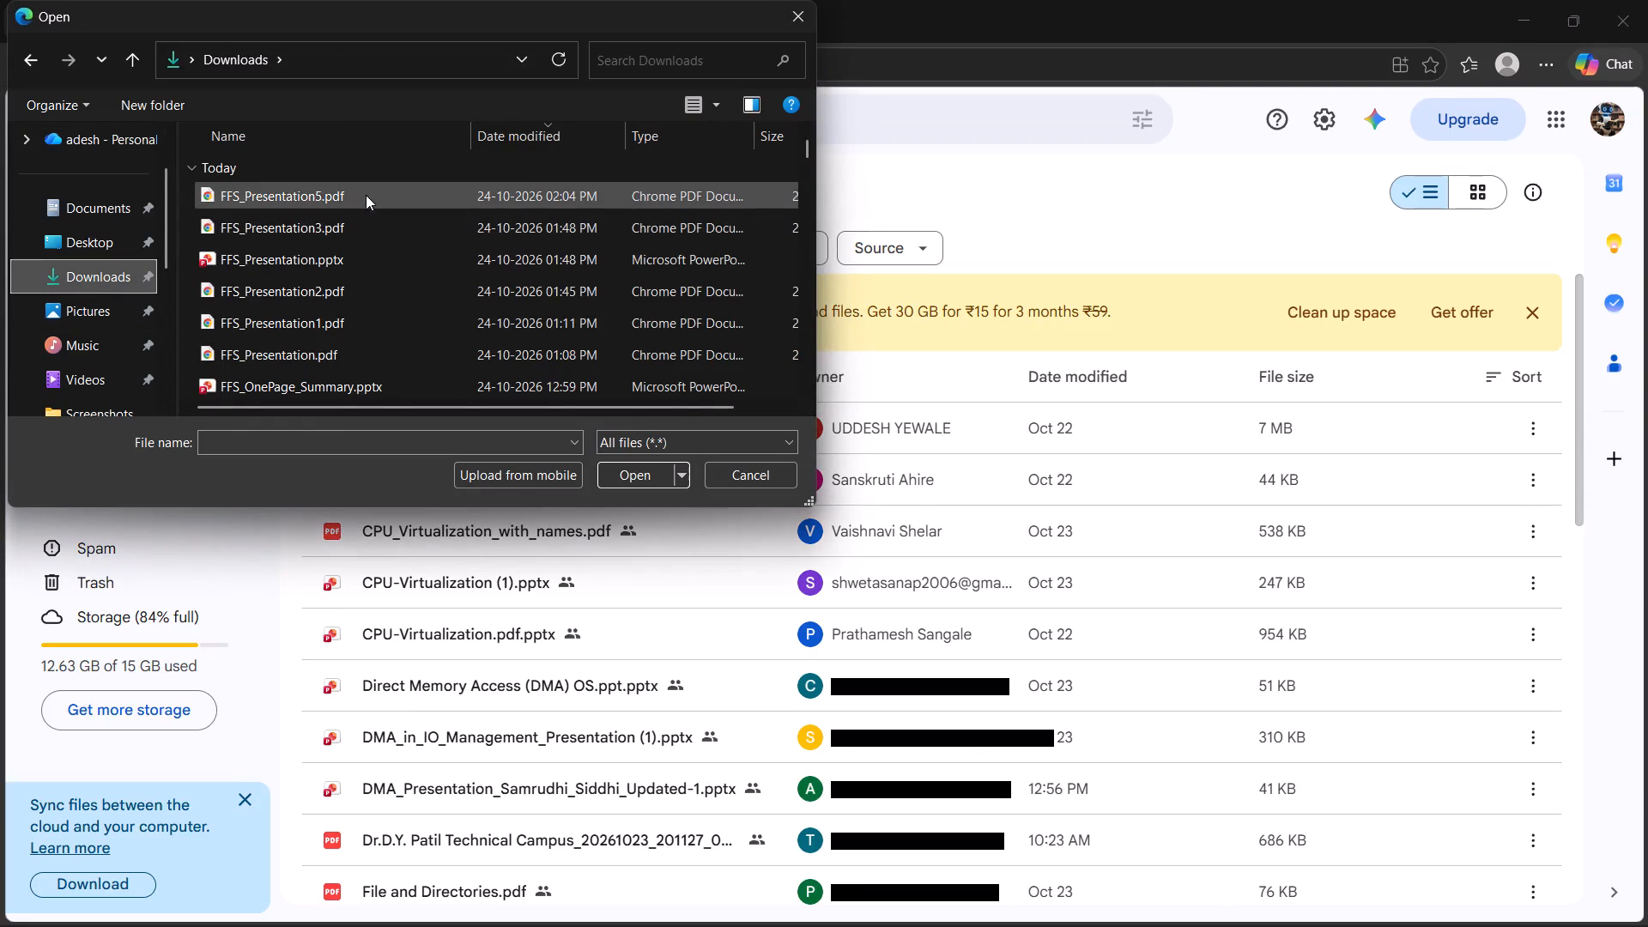
{"action": "key", "text": "Return"}
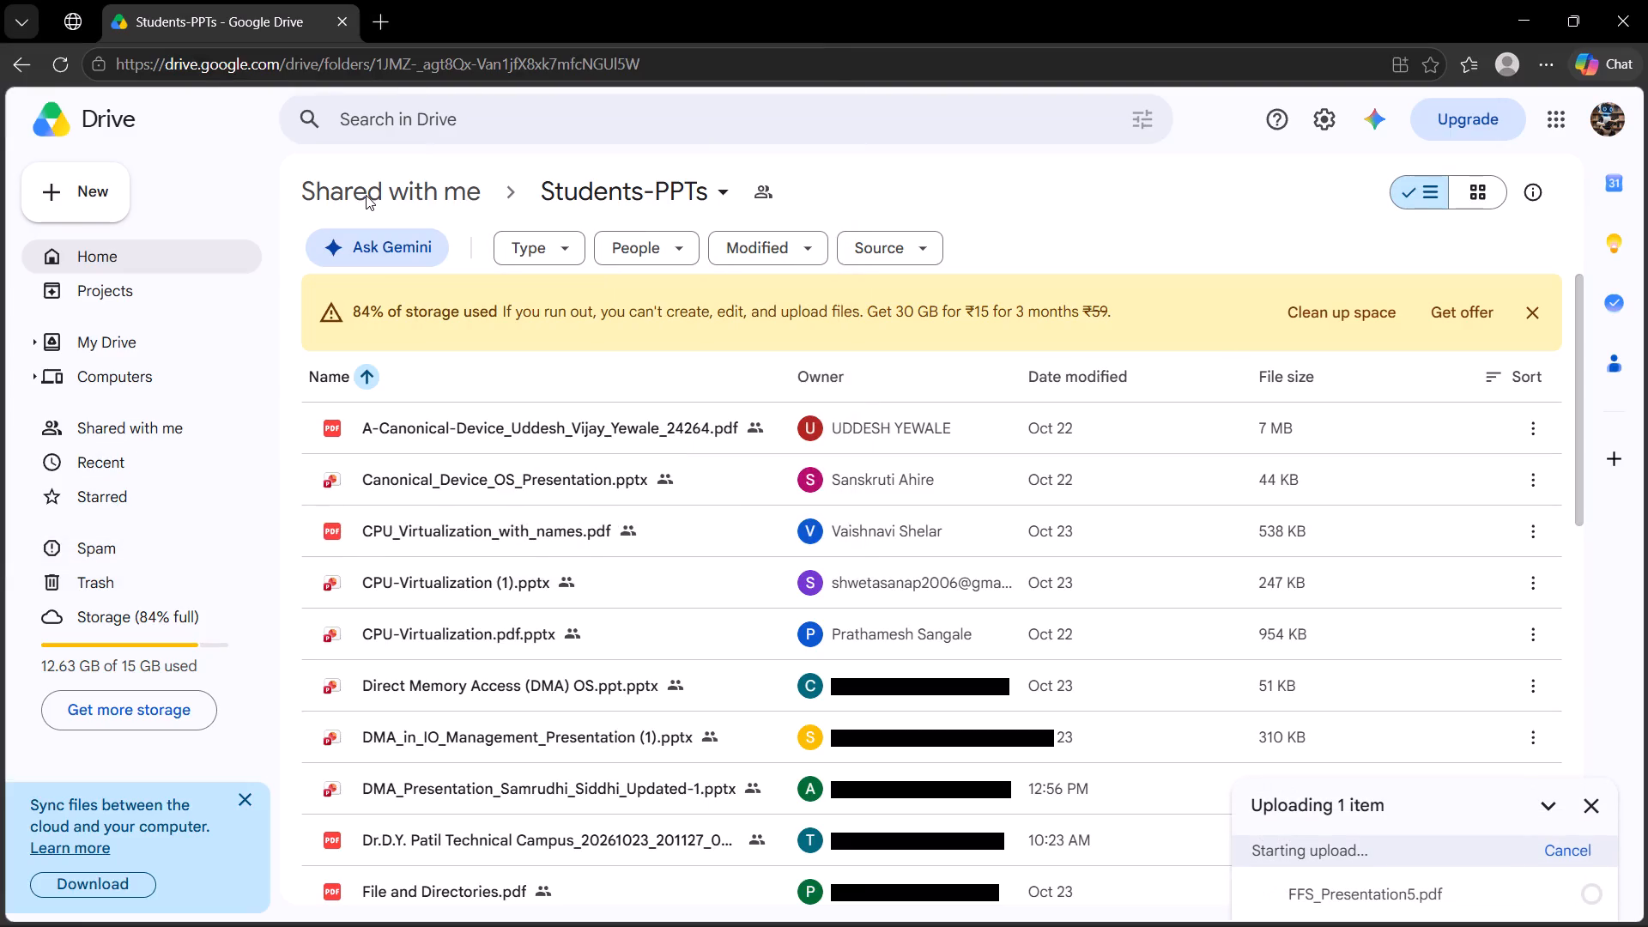
{"action": "left_click", "coordinate": [1504, 881]}
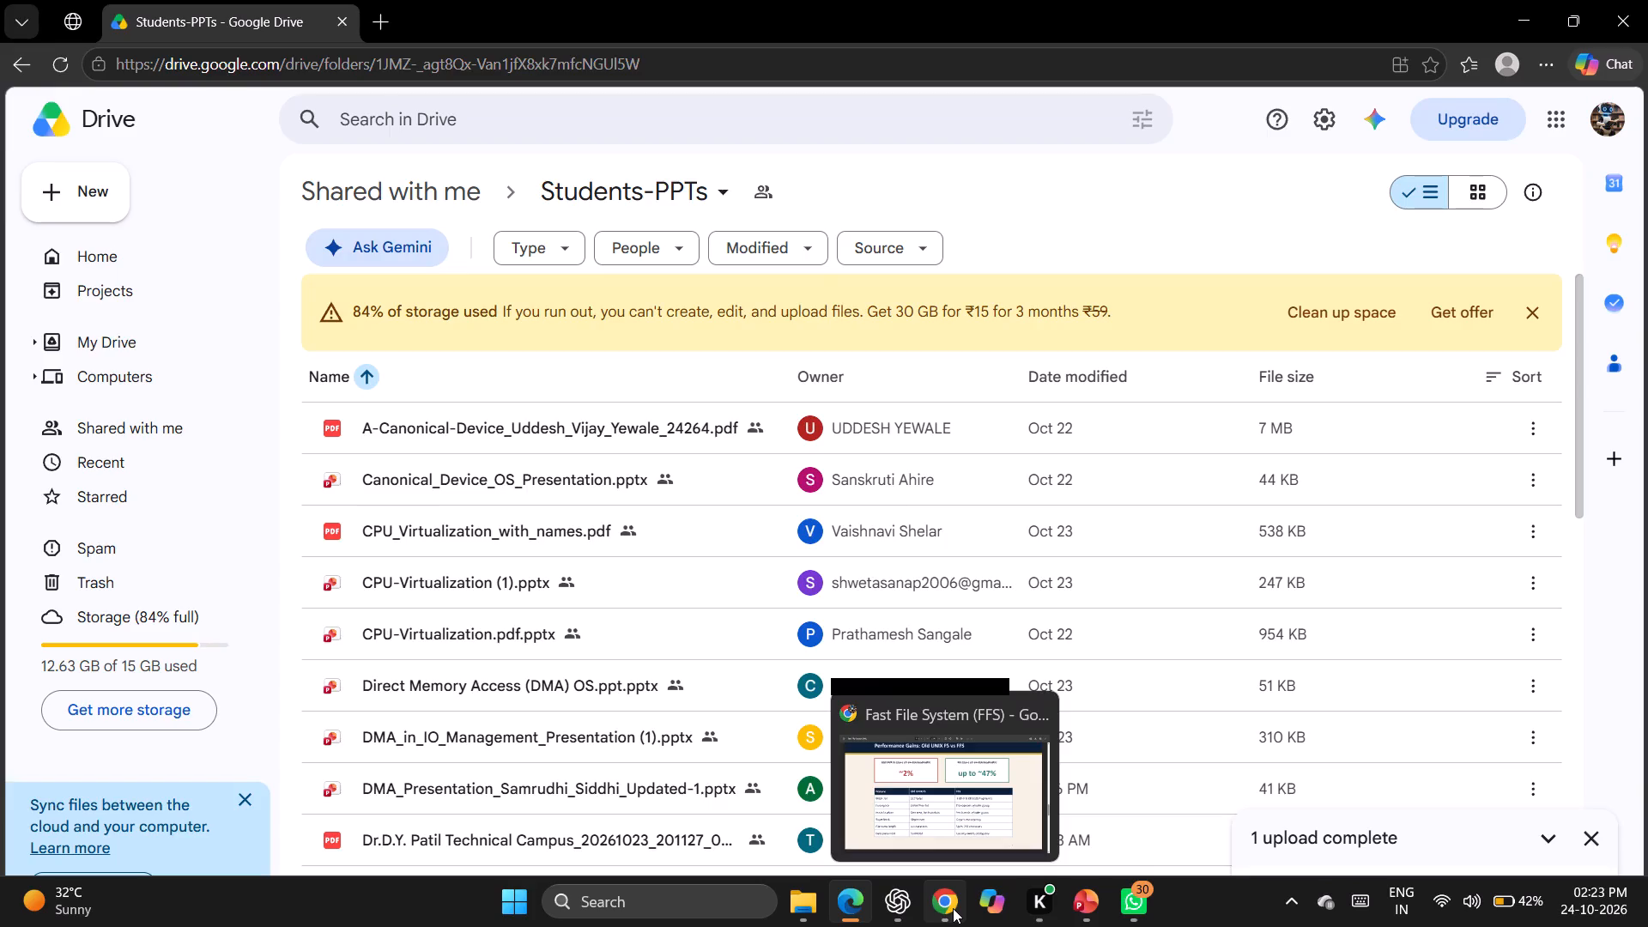
Switch to the Fast File System PDF in Chrome and review it from the Performance Gains page through the Summary page.
{"action": "left_click", "coordinate": [941, 795]}
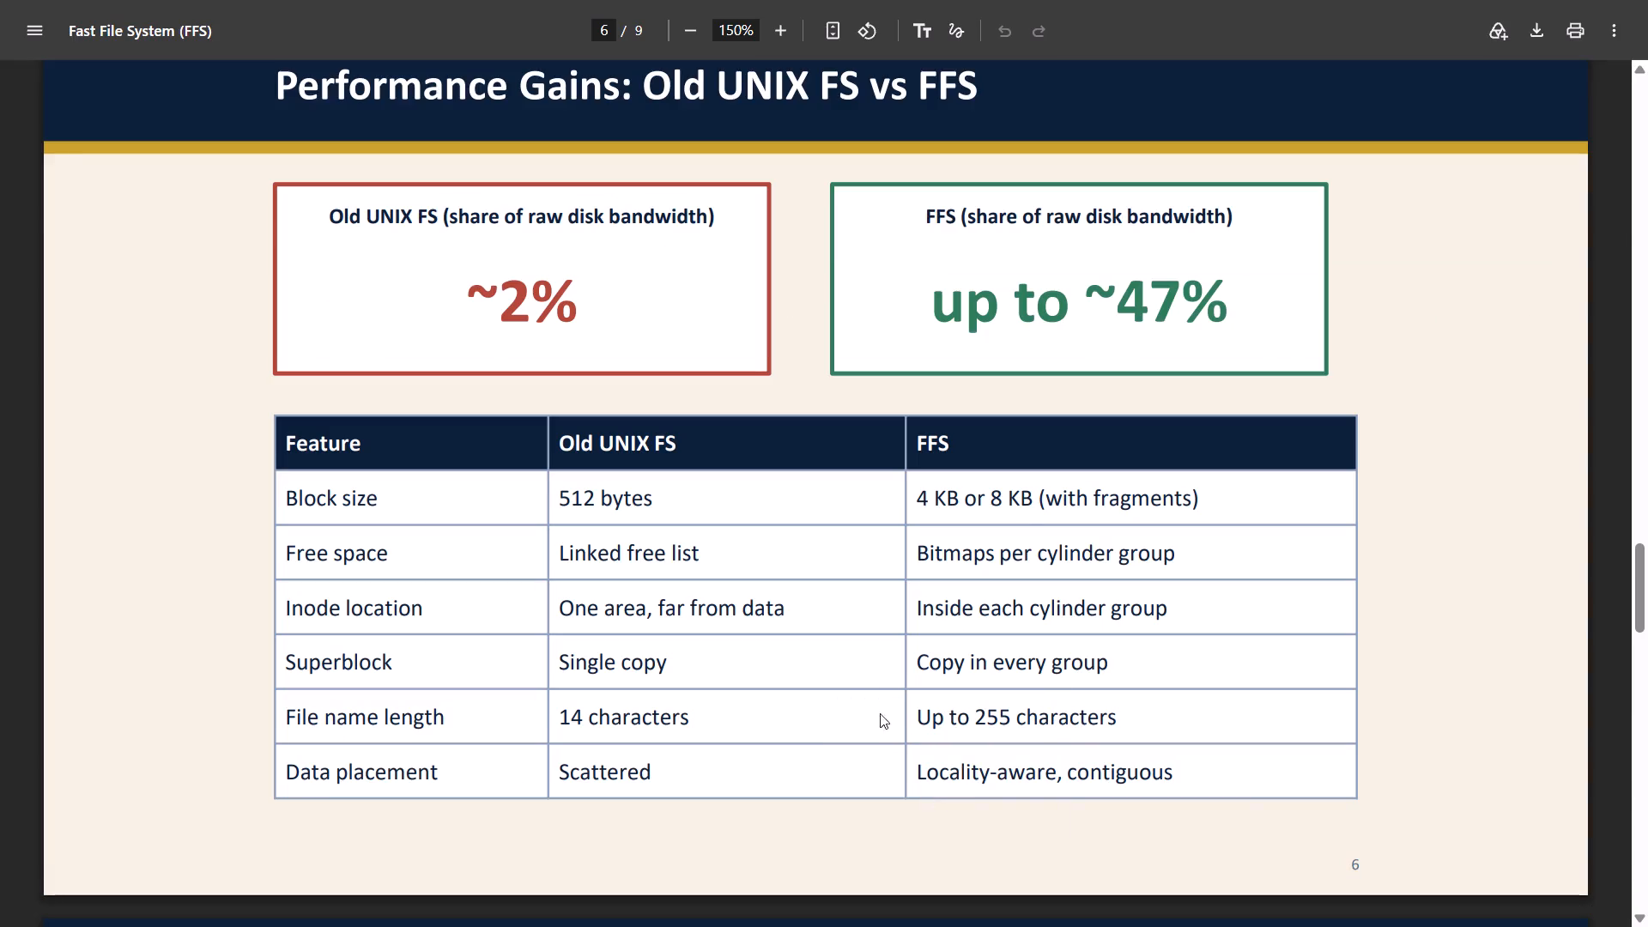
{"action": "scroll", "coordinate": [863, 669], "scroll_direction": "down", "scroll_amount": 10}
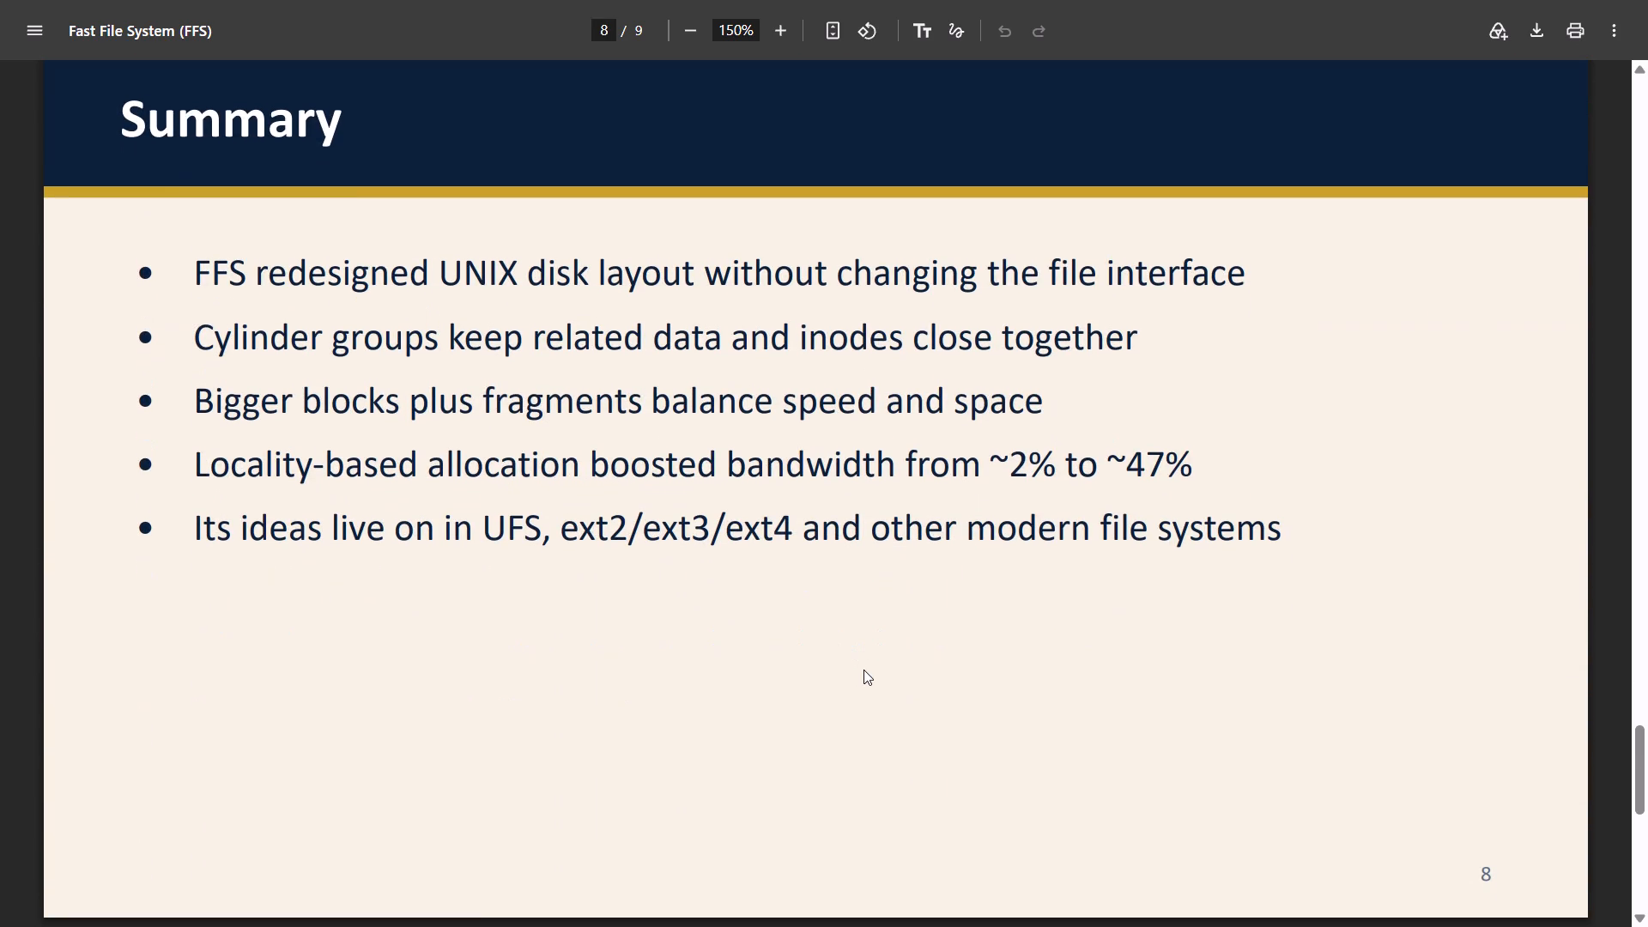
{"action": "scroll", "coordinate": [863, 669], "scroll_direction": "down", "scroll_amount": 1}
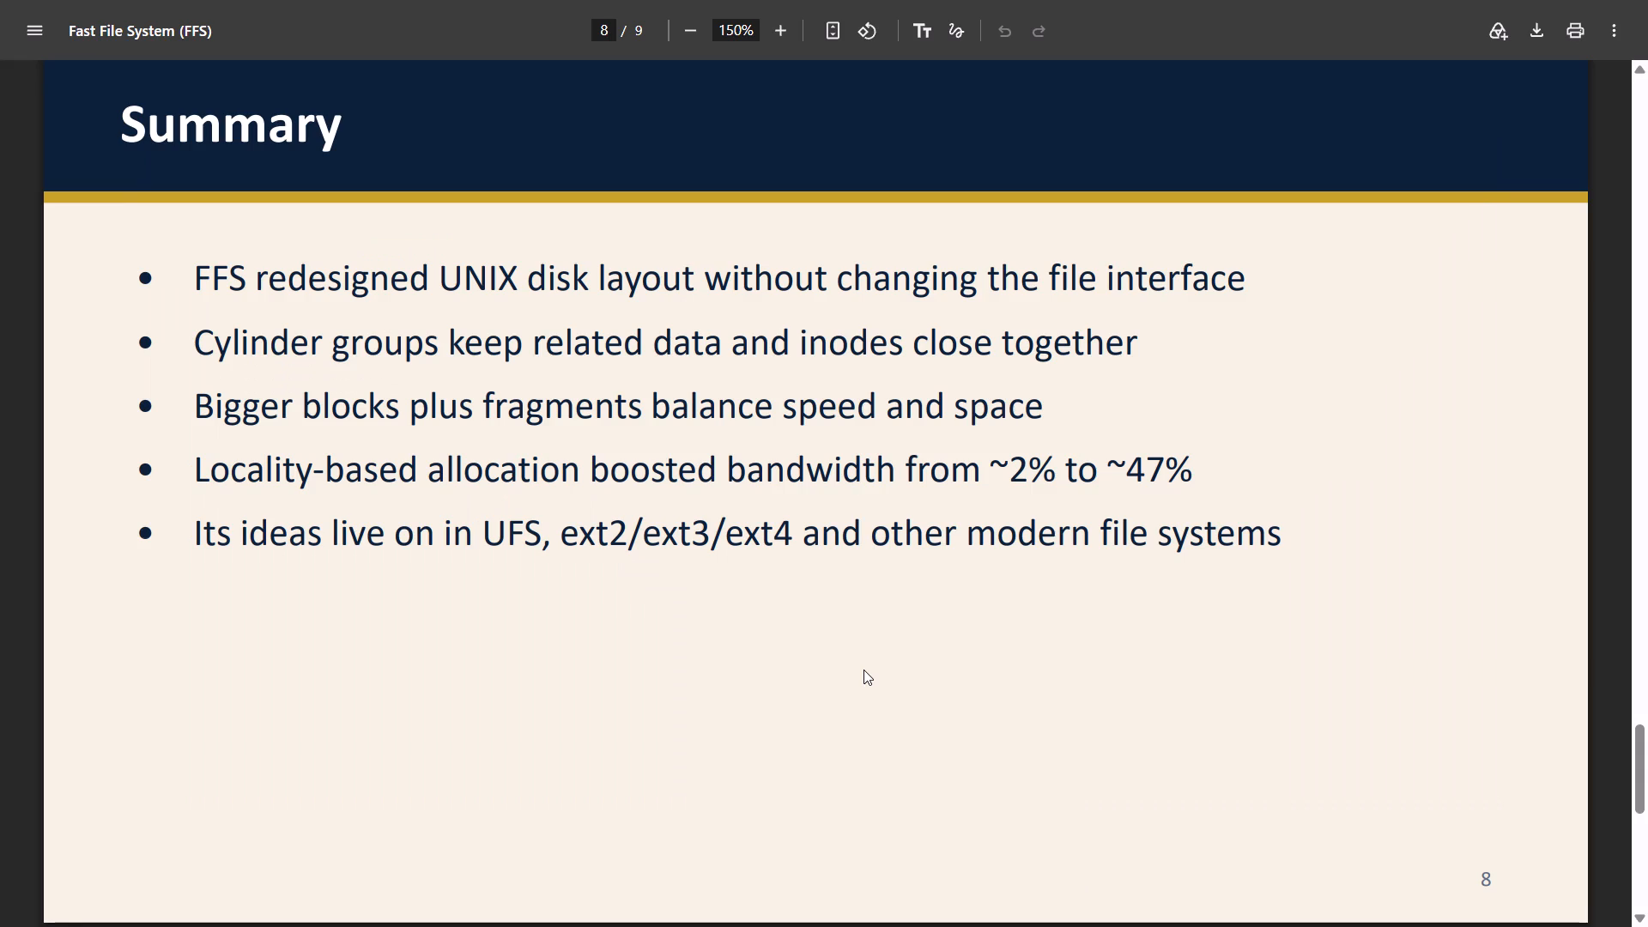
{"action": "key", "text": "Return"}
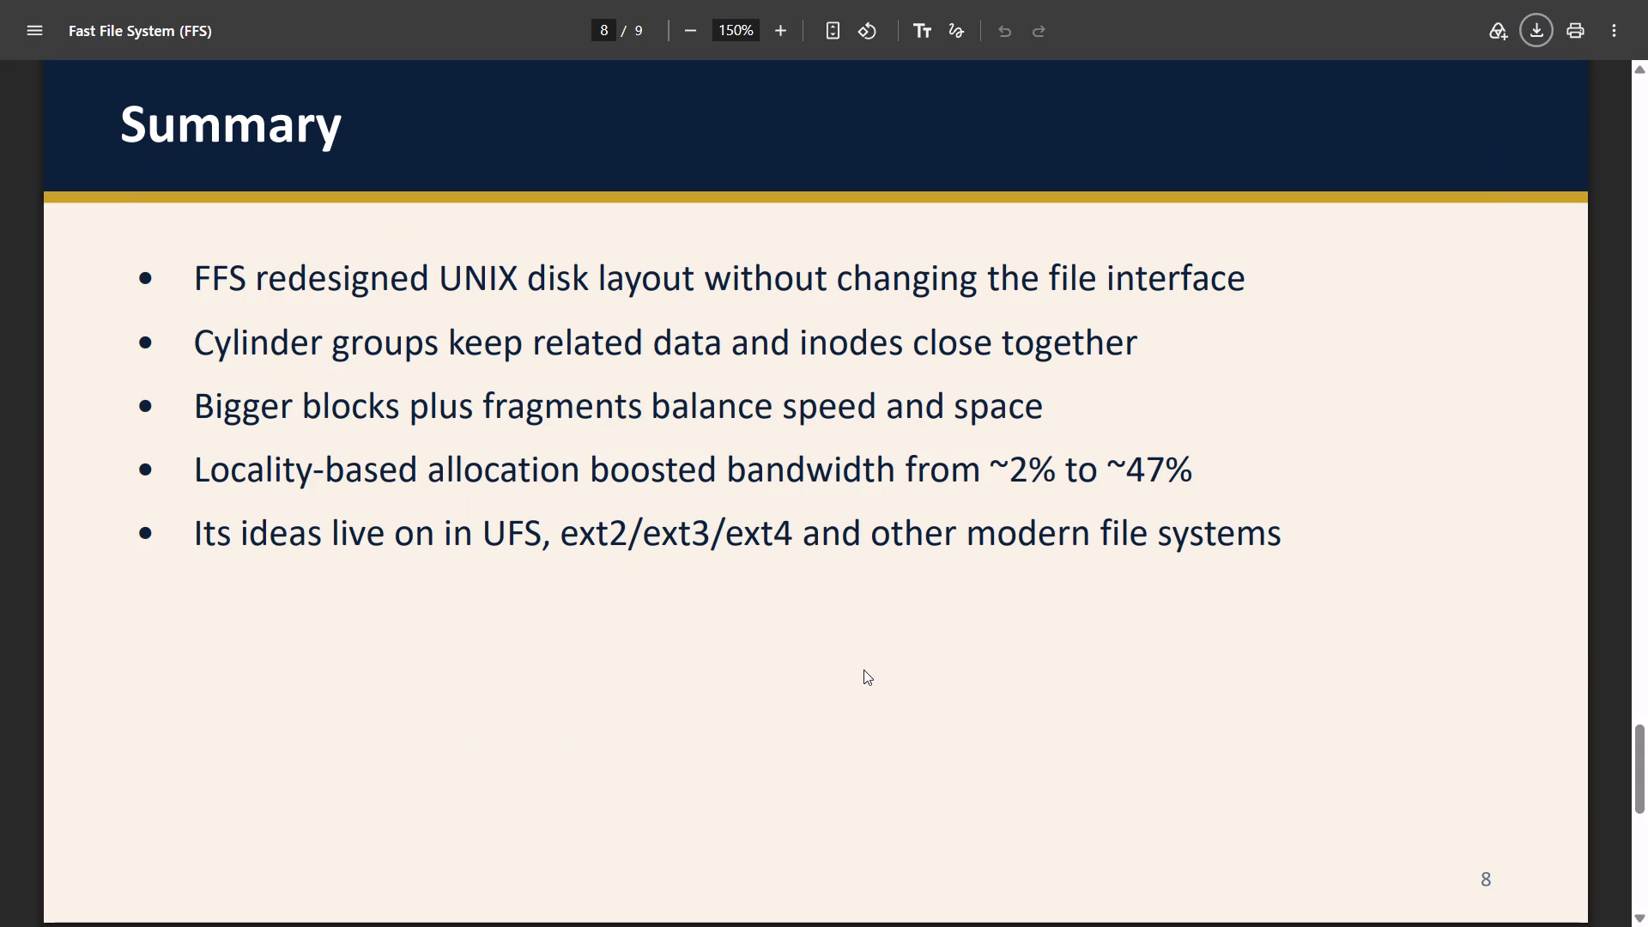